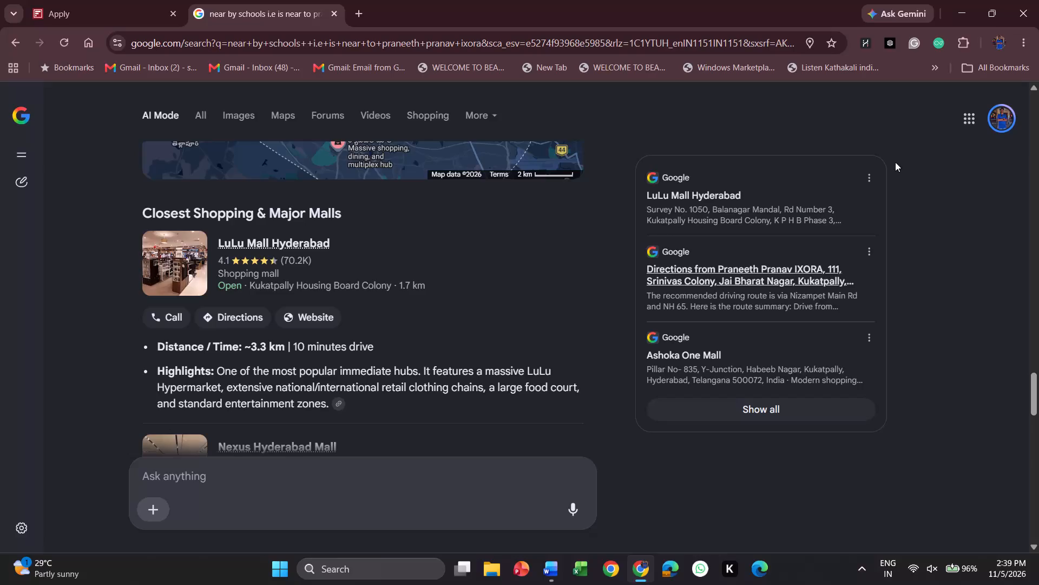
Switch to the Realx ERP site in Microsoft Edge, in a maximized window, and show the Manage Leave screen.
left_click(676, 565)
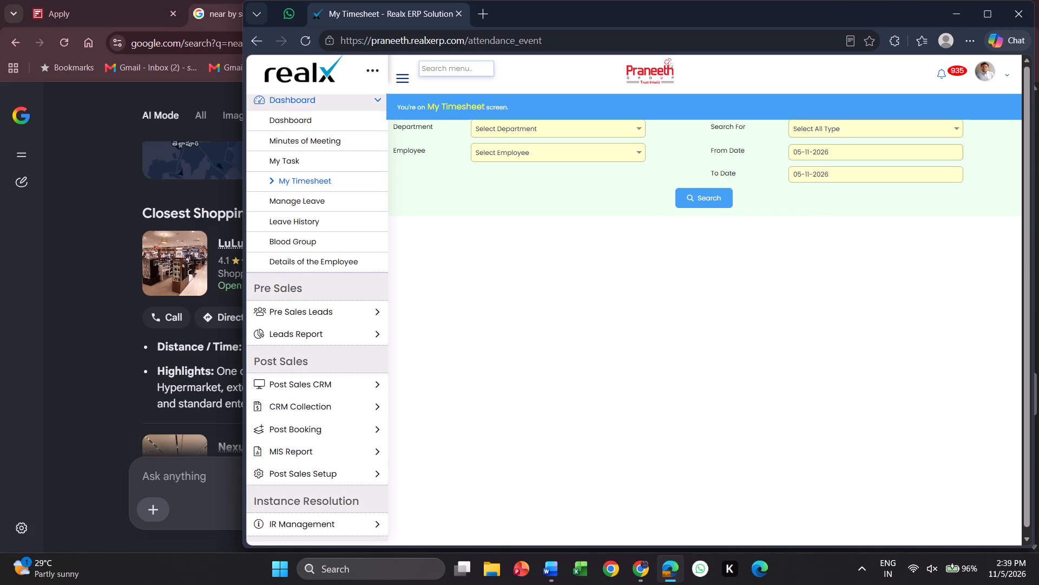
left_click(991, 8)
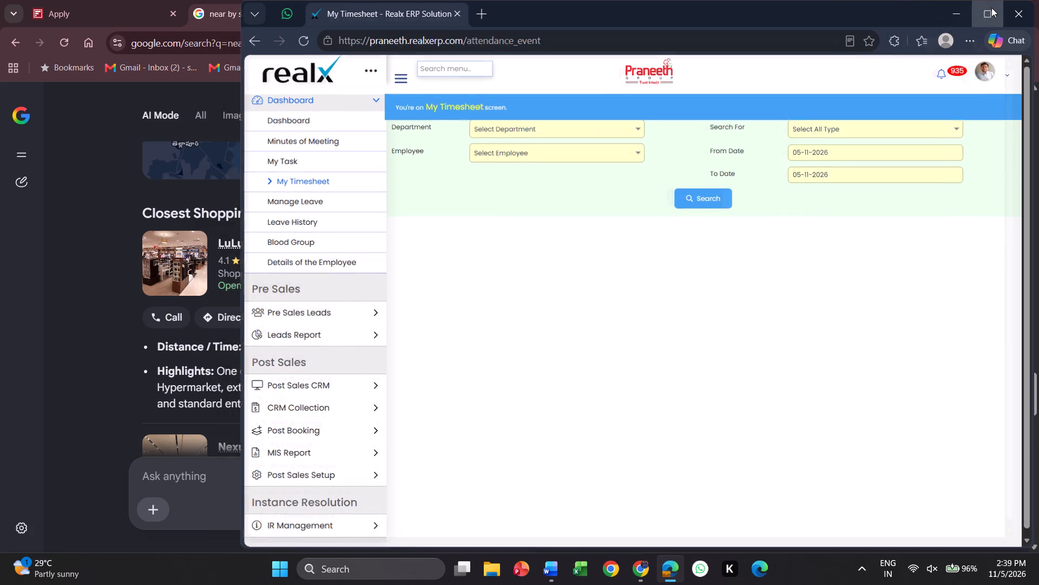
left_click(71, 202)
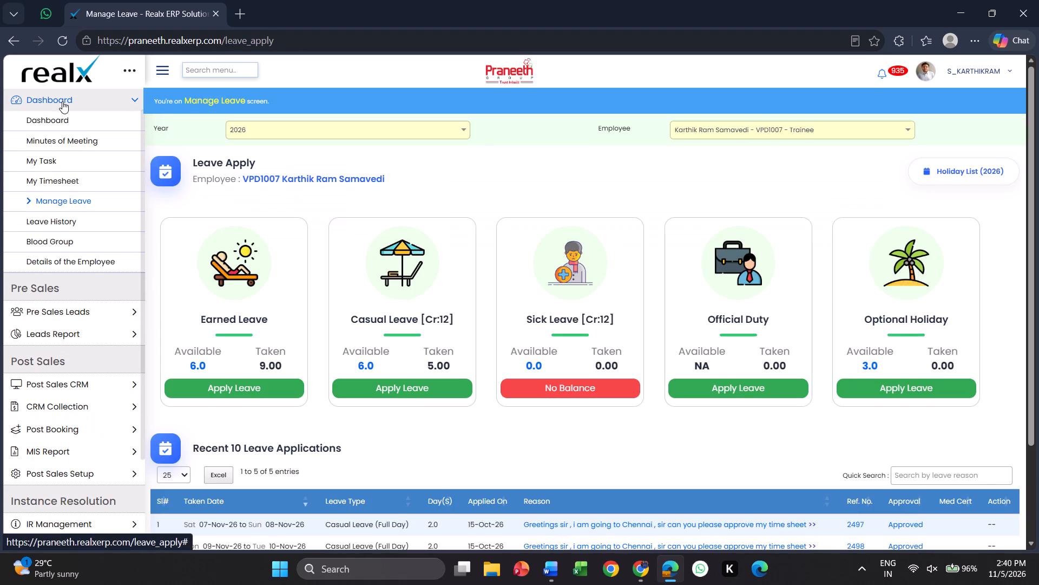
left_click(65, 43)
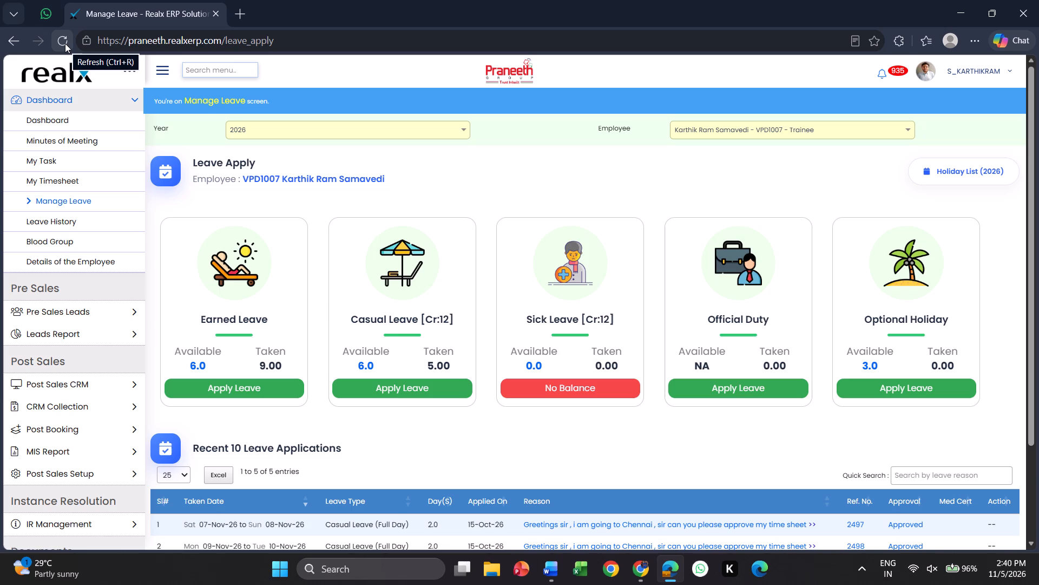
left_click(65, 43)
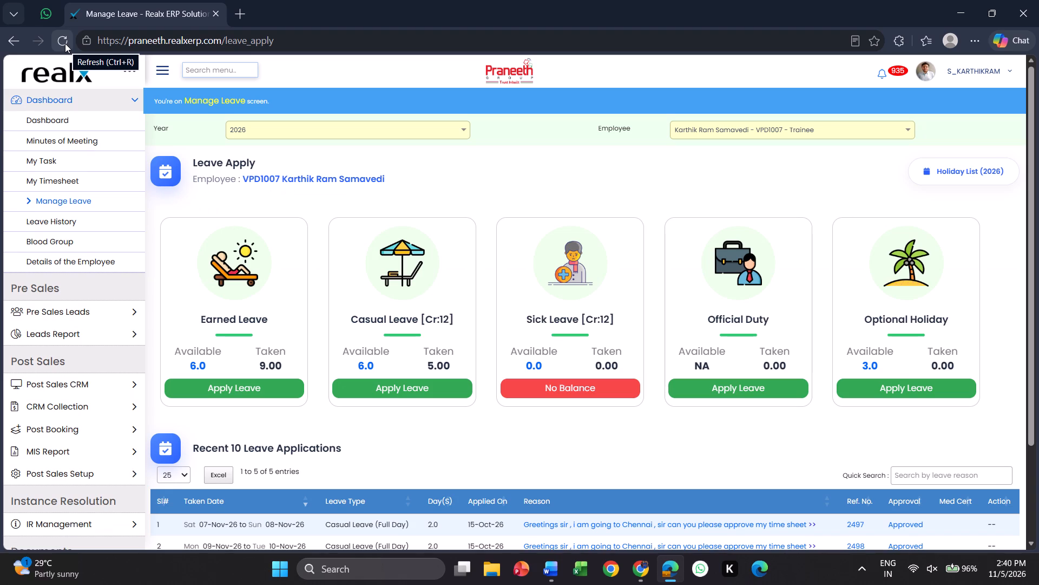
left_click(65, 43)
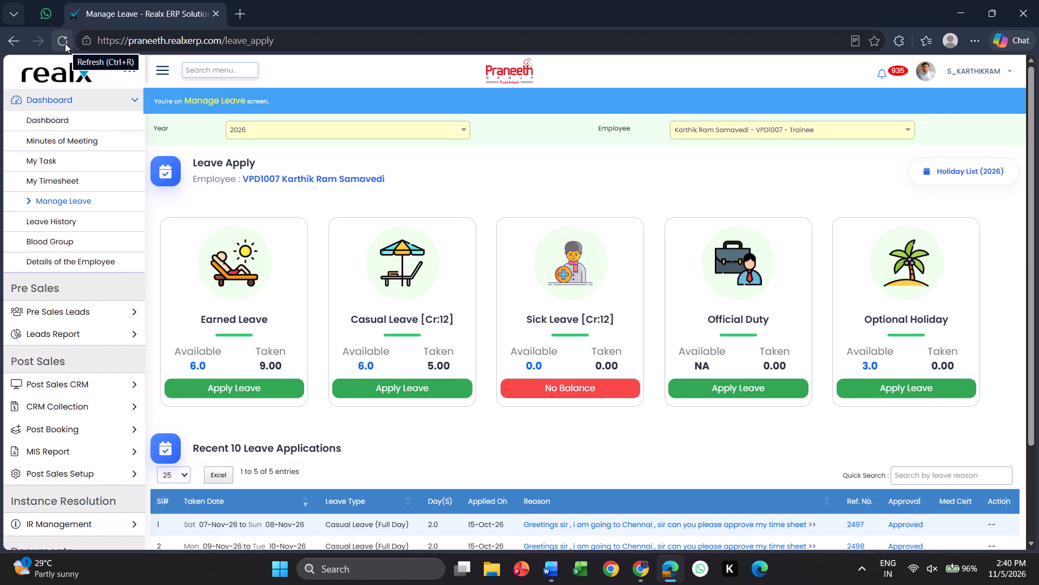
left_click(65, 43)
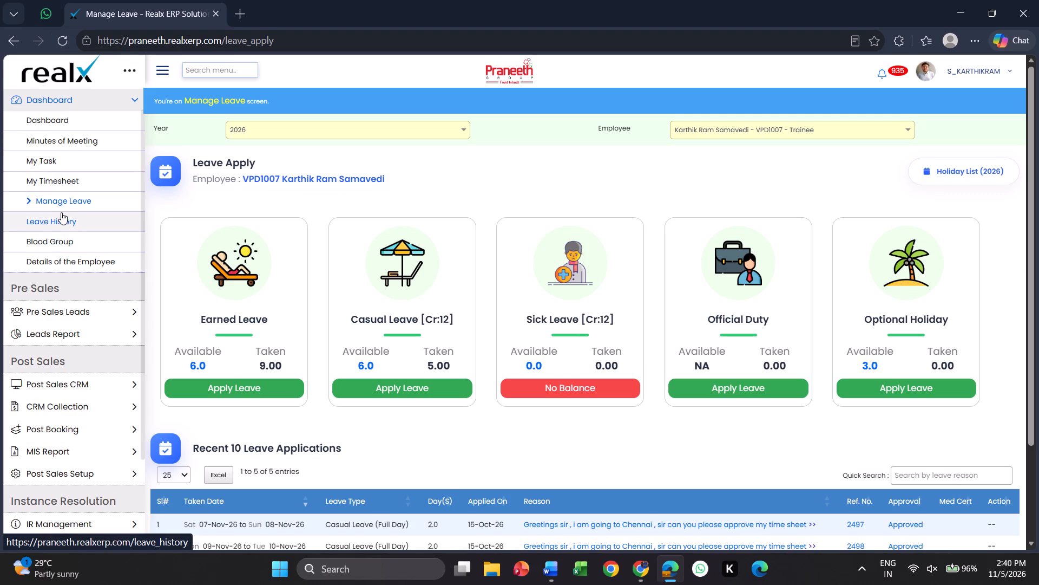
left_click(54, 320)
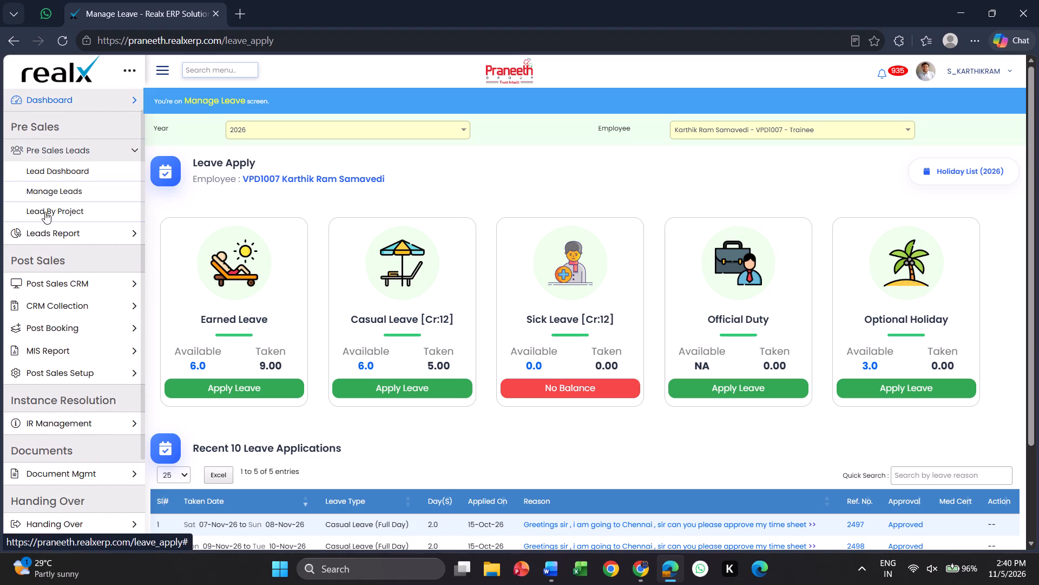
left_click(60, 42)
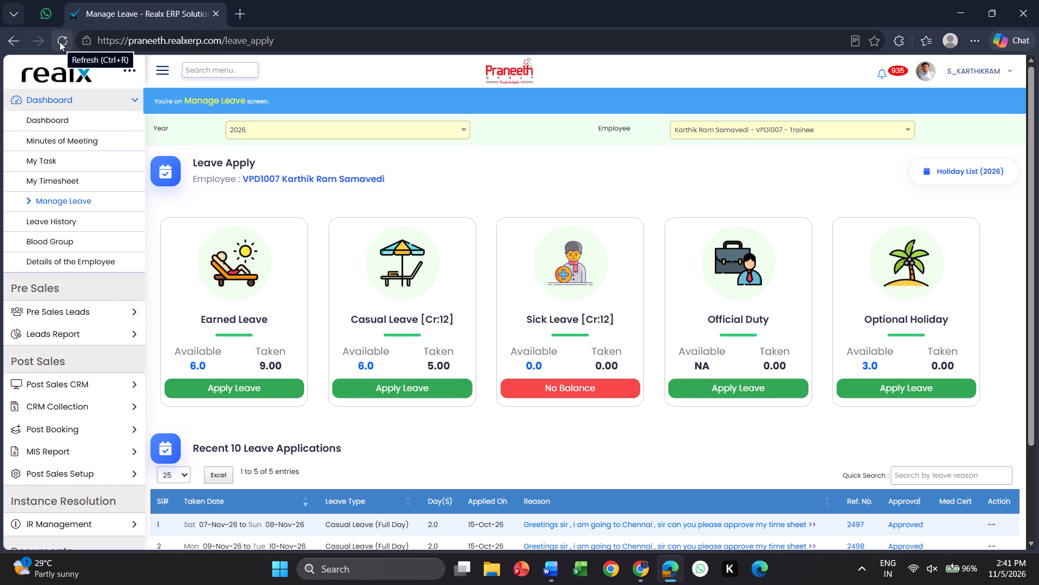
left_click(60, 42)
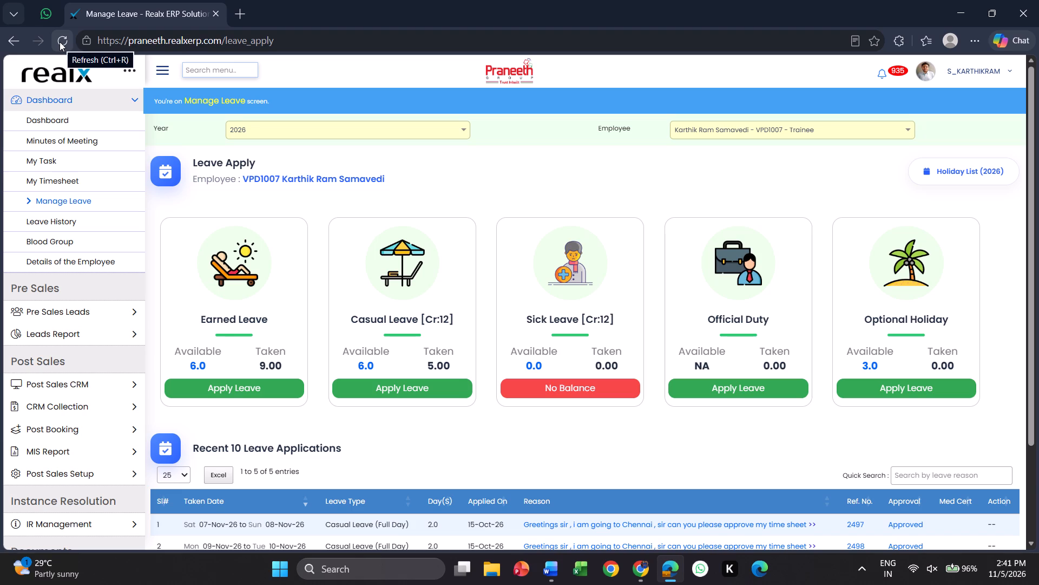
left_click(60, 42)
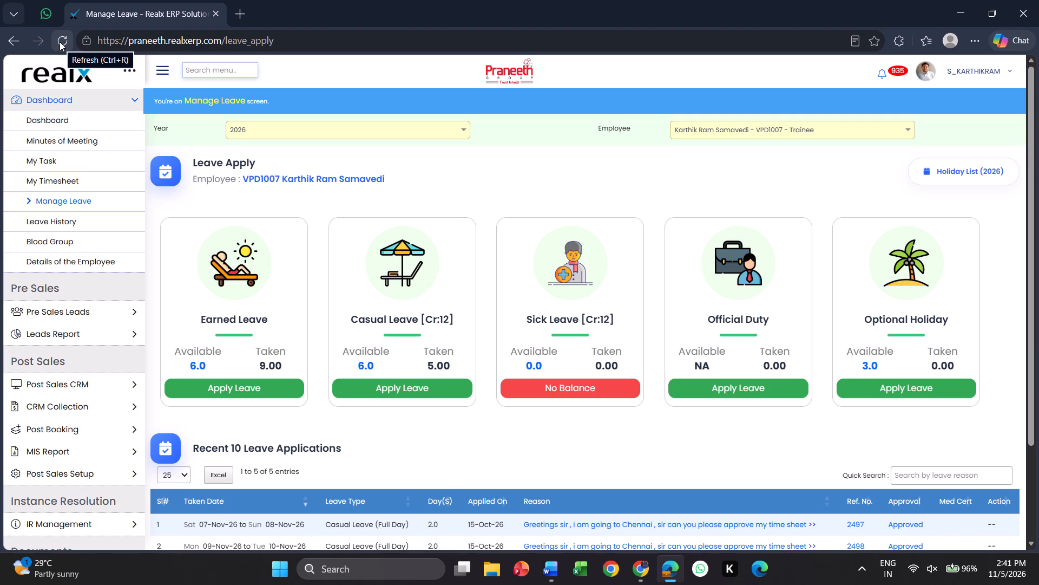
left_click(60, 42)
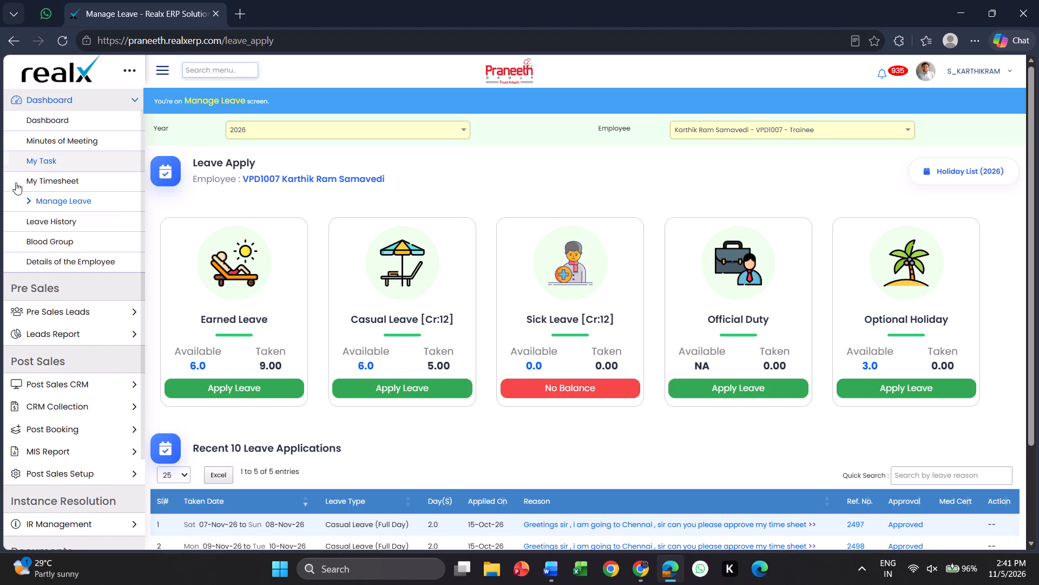
Open the Manage Leads list under Pre Sales Leads.
left_click(47, 312)
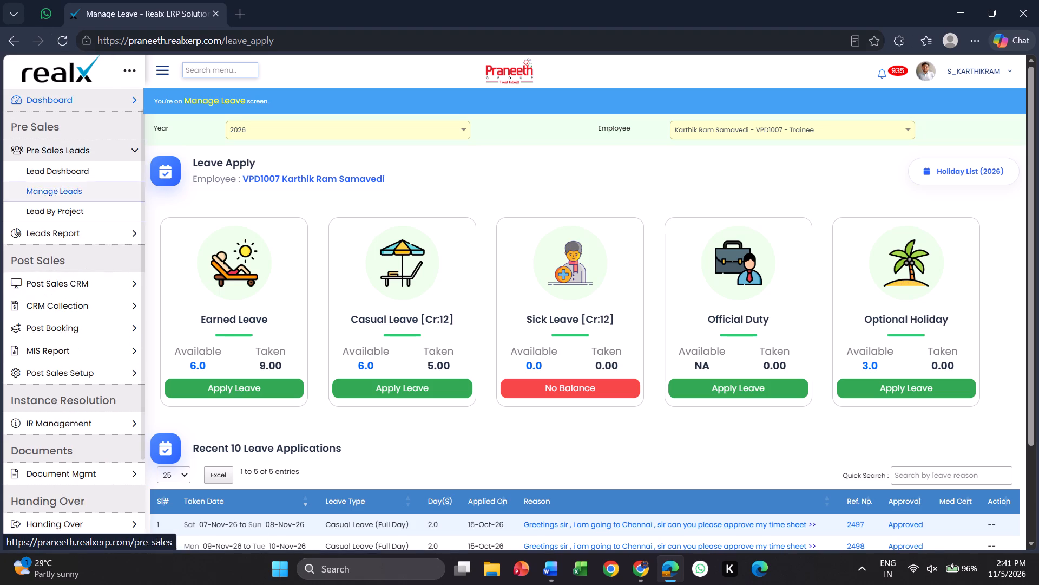
left_click(65, 196)
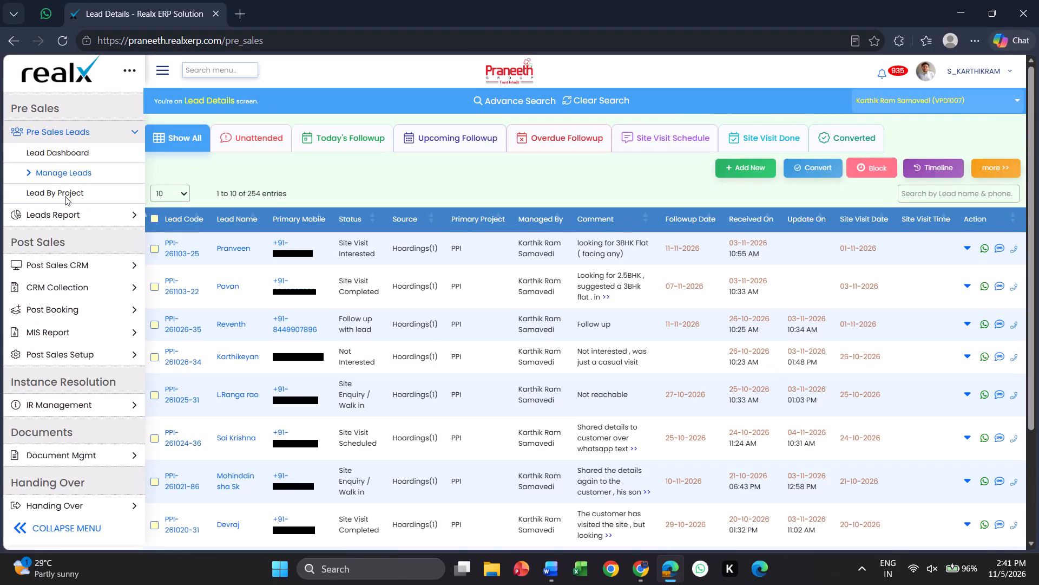
key("Down")
key("Down")
key("Down")
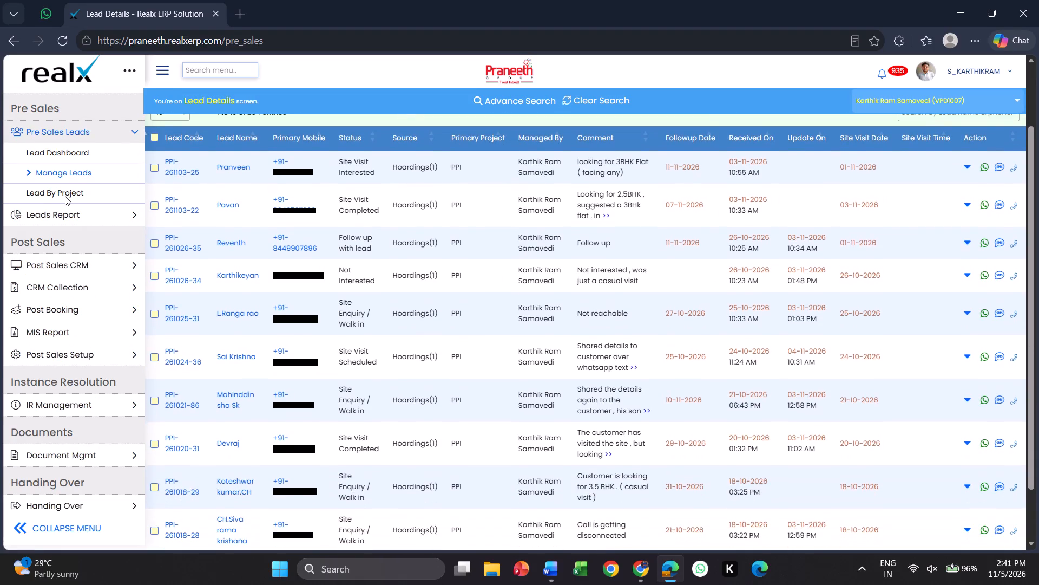
key("Down")
key("Down")
key("Down")
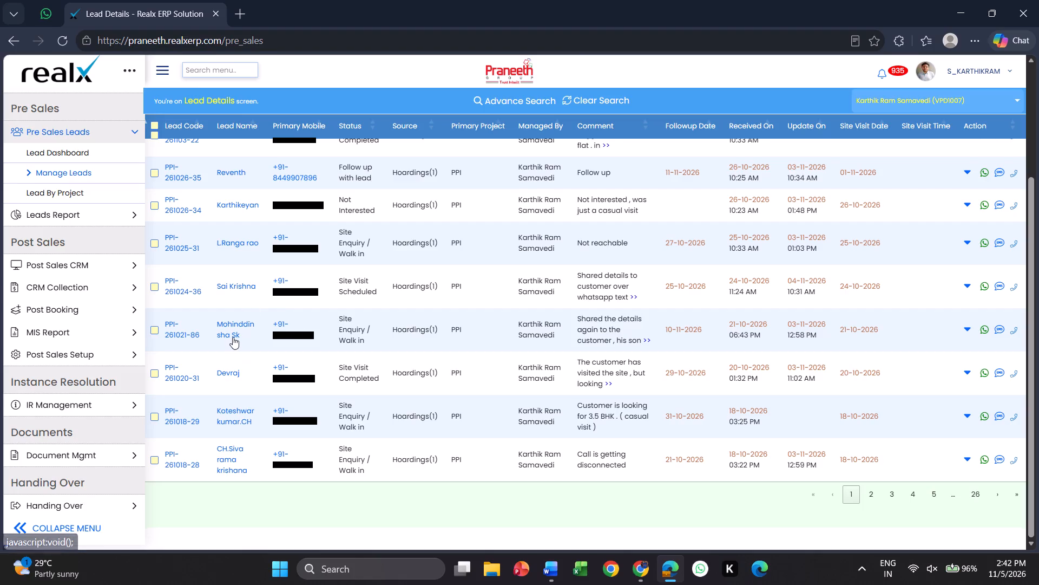
left_click(225, 374)
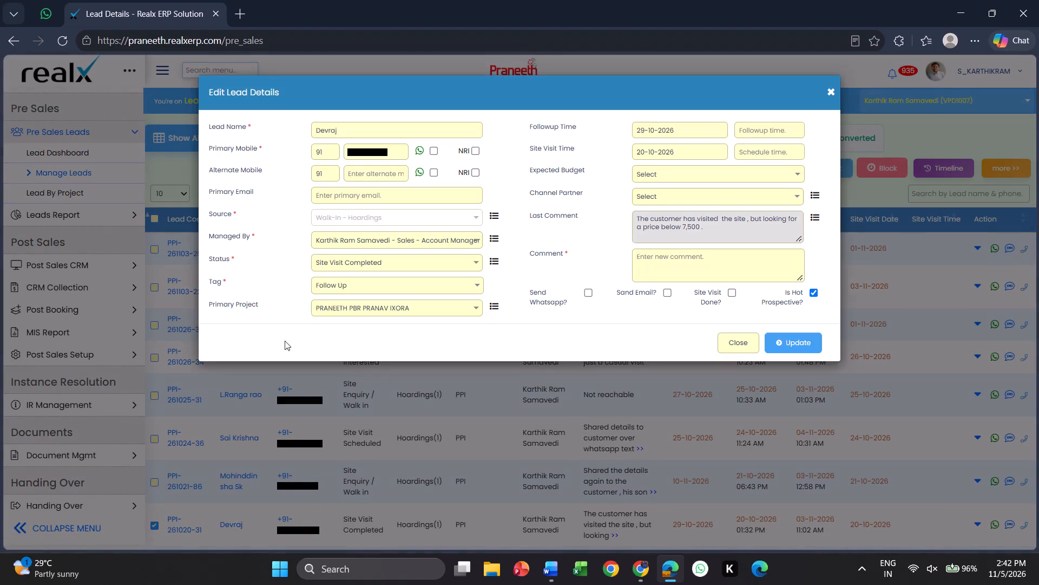
left_click(836, 92)
left_click(836, 92)
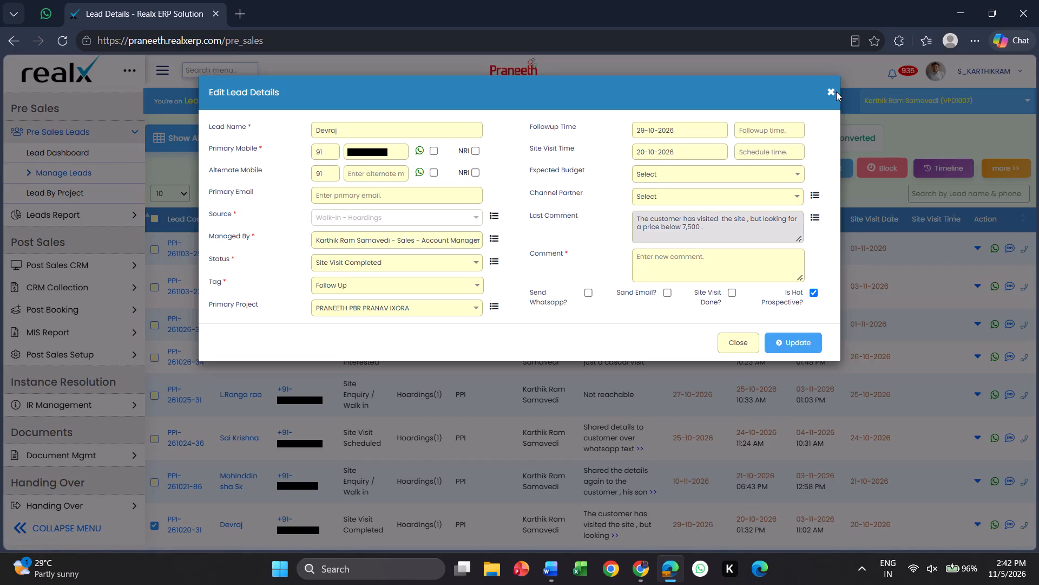
left_click(833, 92)
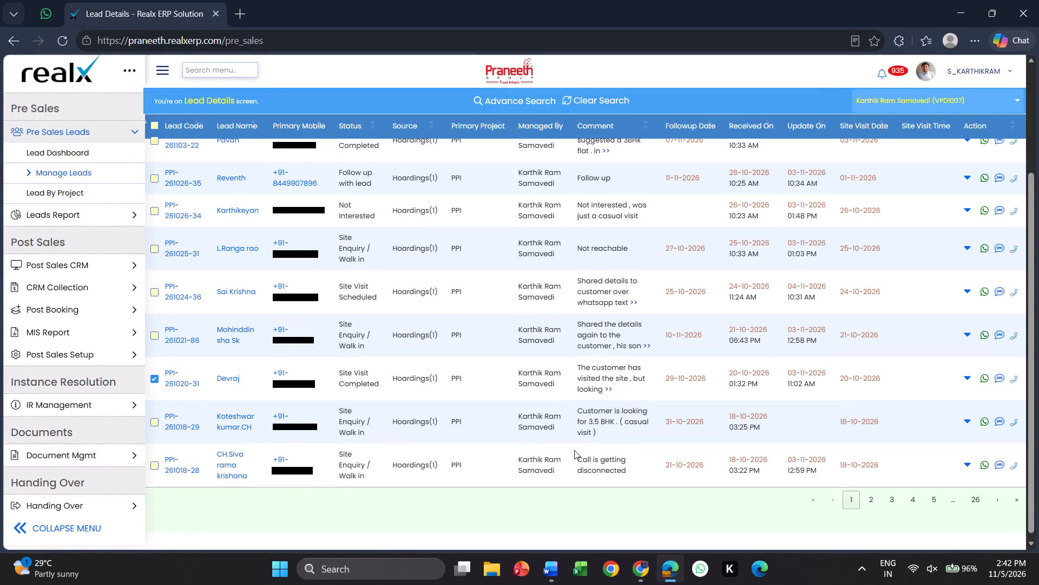
Look back over the leads on the first page of the Lead Details list.
key("Up")
key("Up")
key("Up")
key("Up")
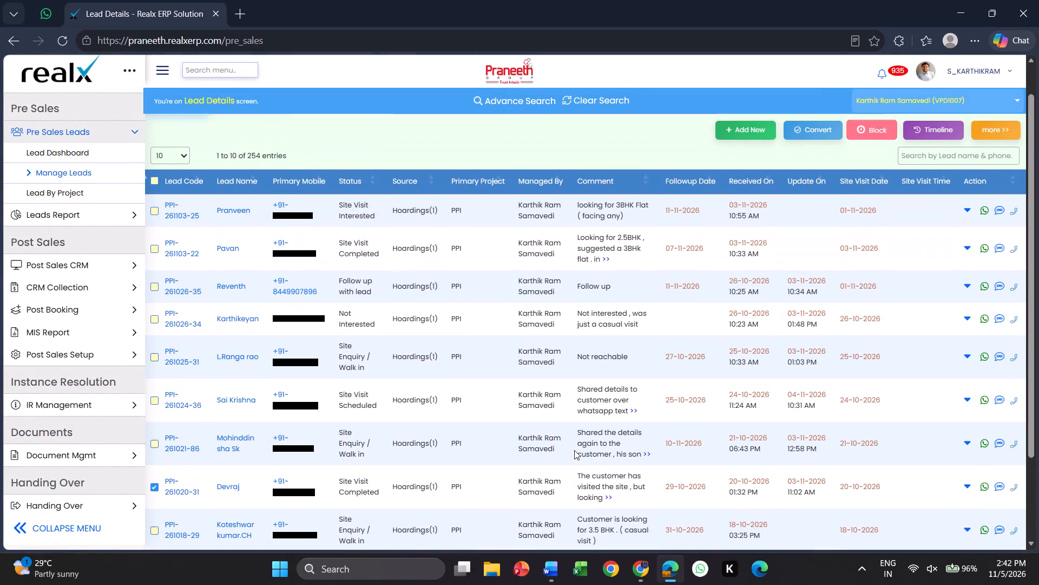
key("Down")
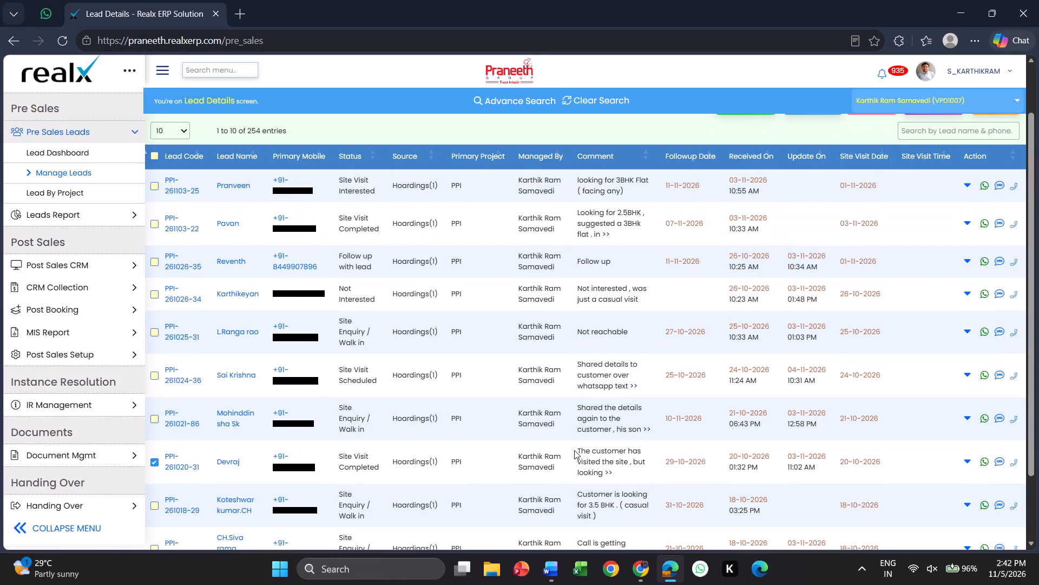
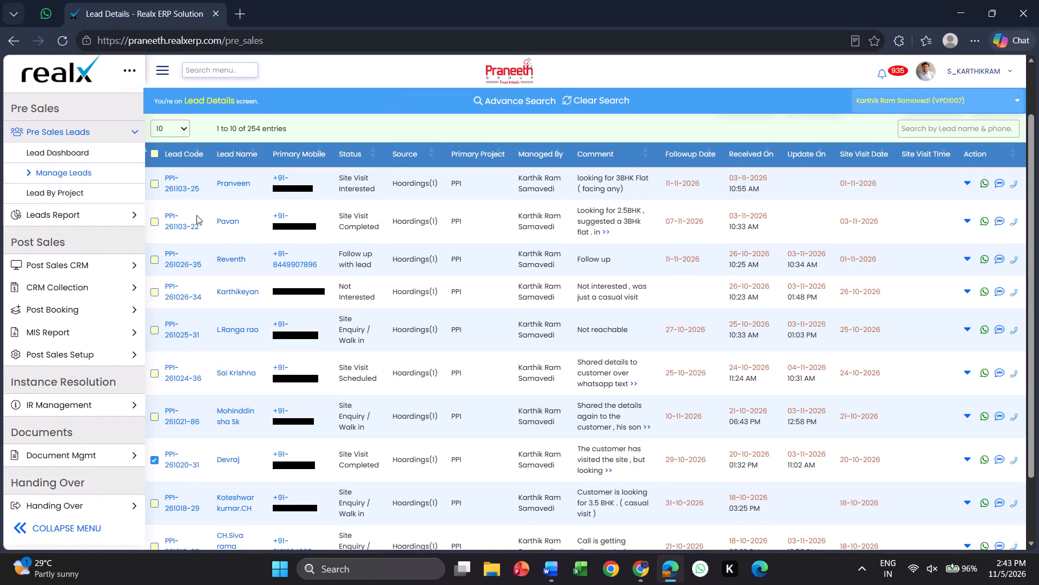
left_click(226, 223)
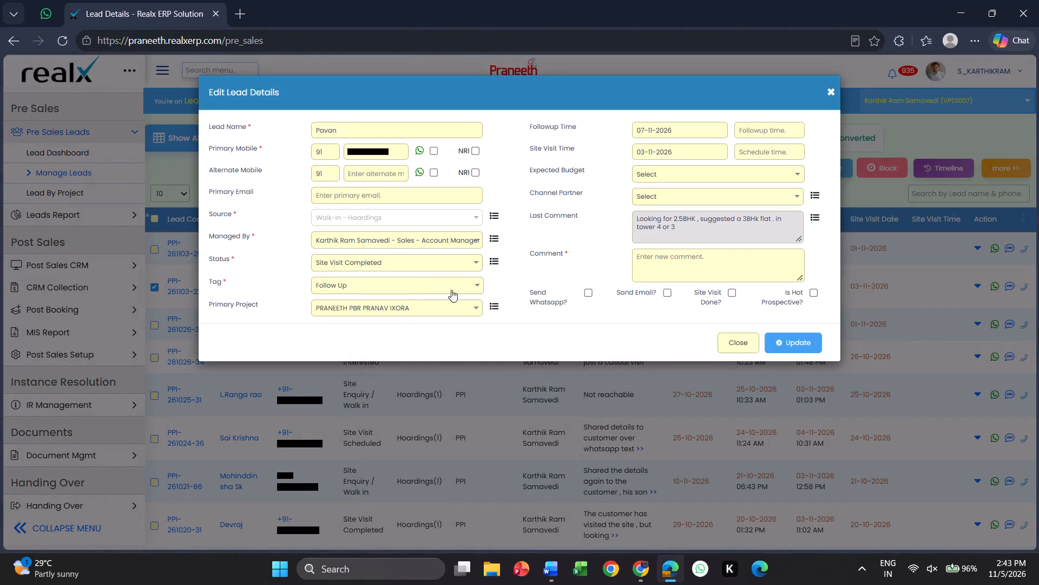
left_click(700, 276)
key("shift+g")
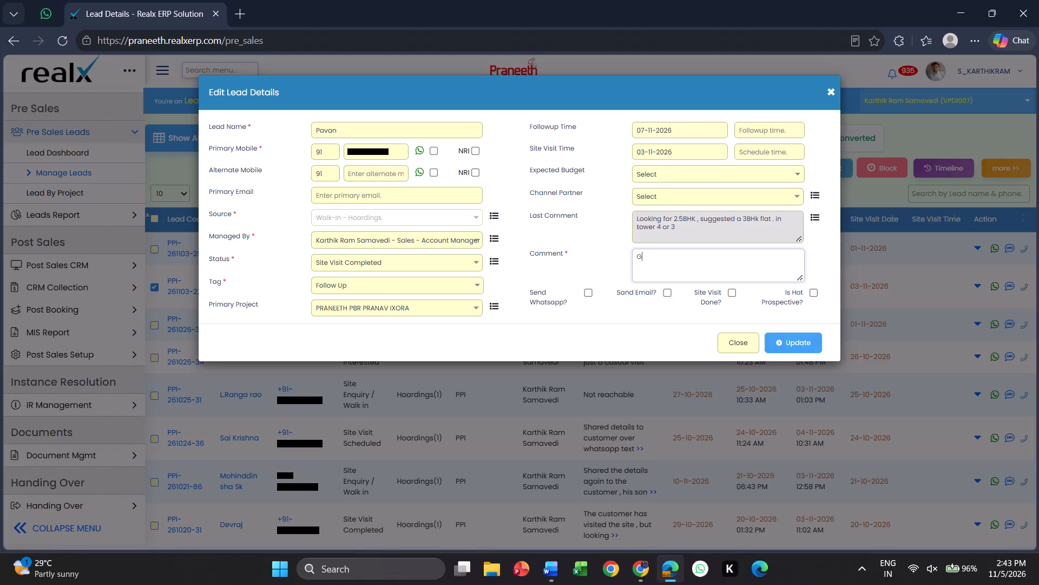
key("BackSpace")
type("Customer gave the wrong number")
key("space")
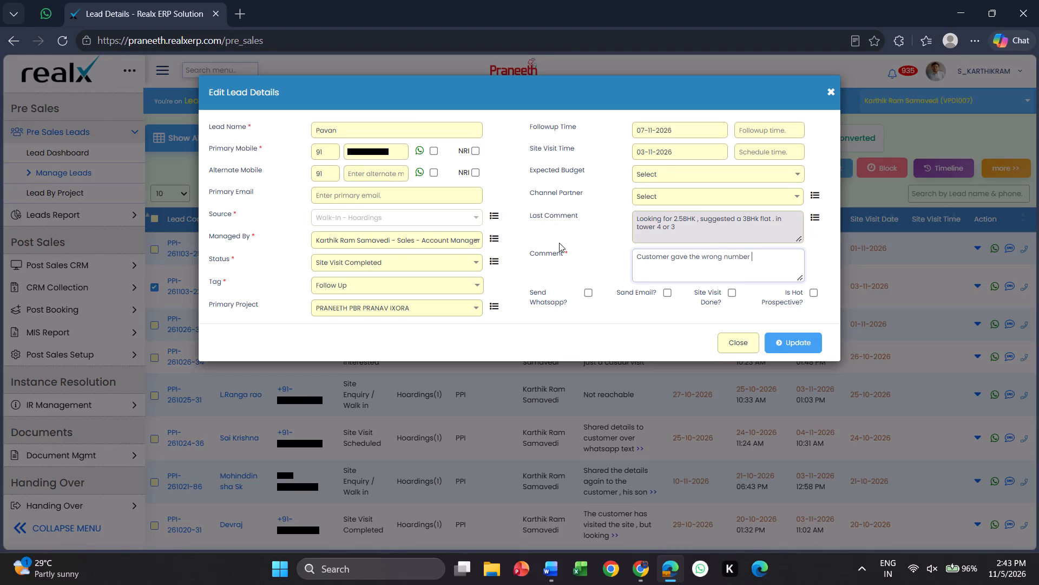
Set the lead's tag to Irrelevant.
left_click(390, 279)
type("irr")
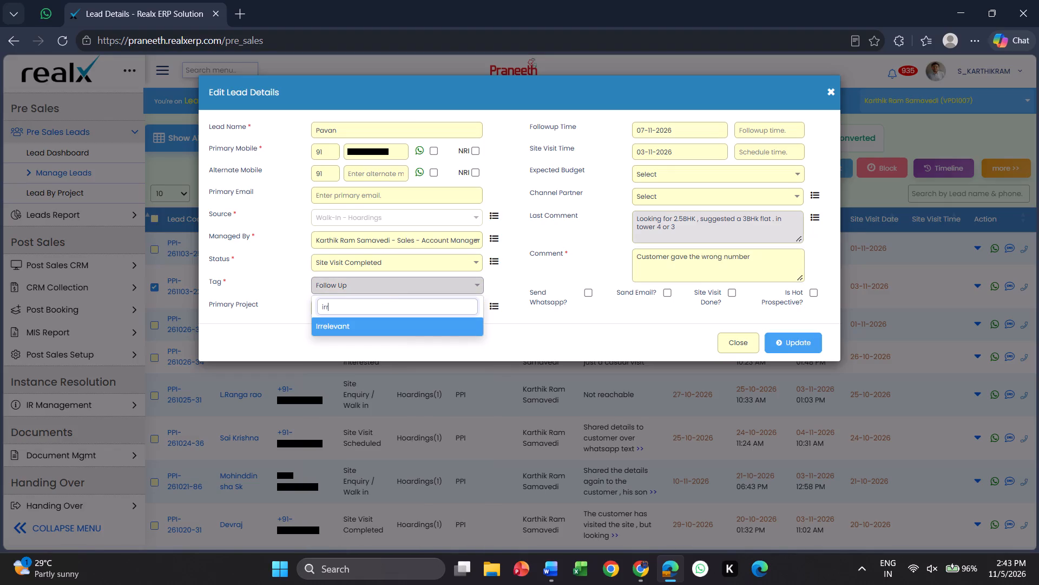
left_click(365, 330)
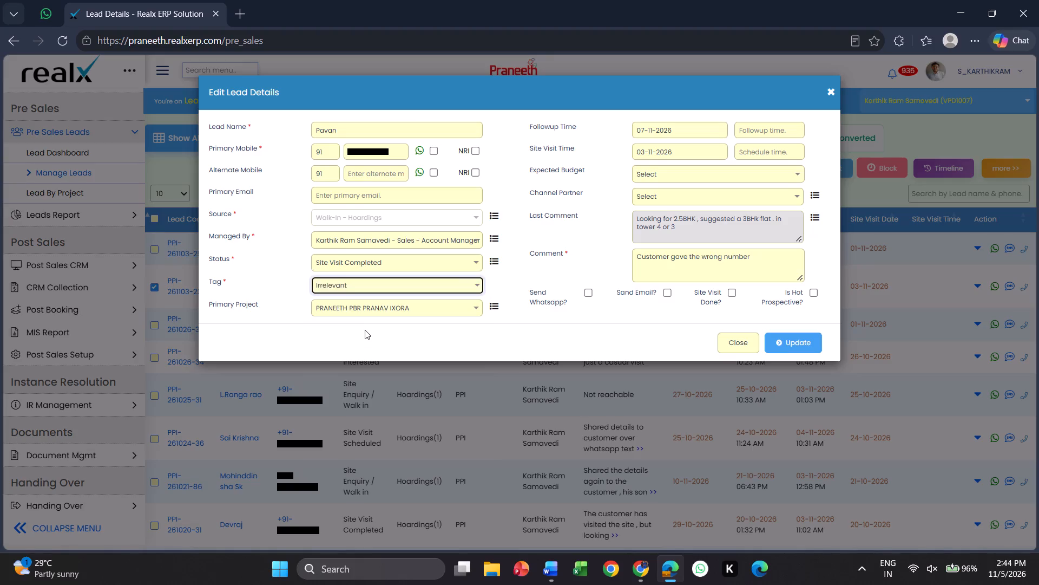
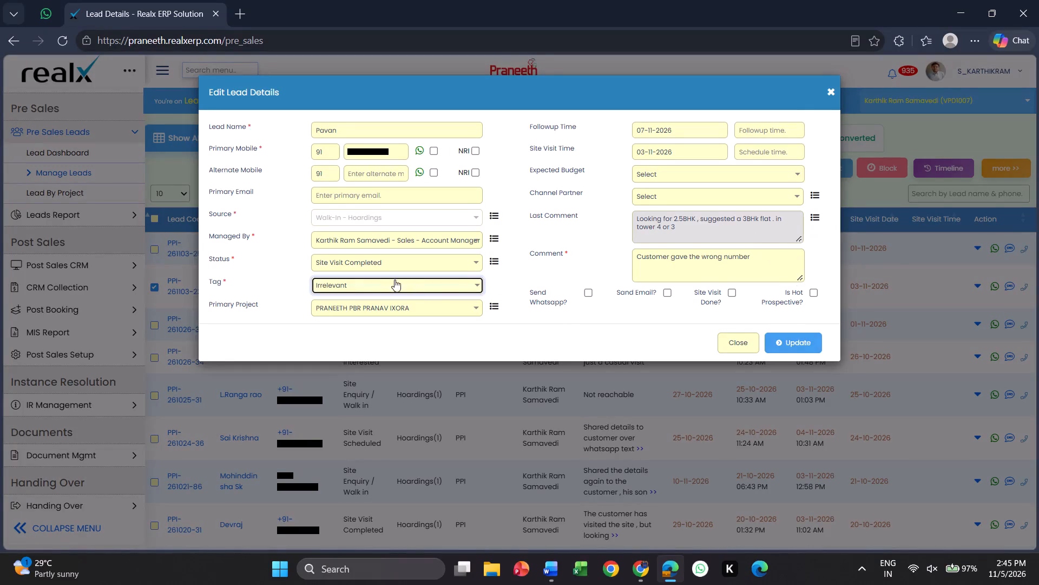
Set the lead's status to Irrelevant and save the updated lead details.
left_click(389, 259)
type("irr")
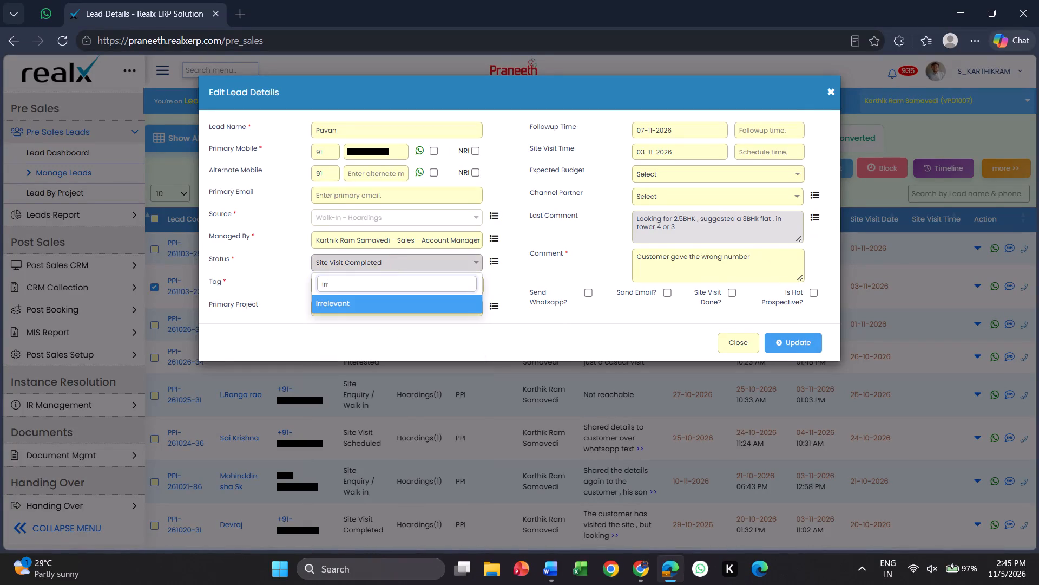
left_click(337, 304)
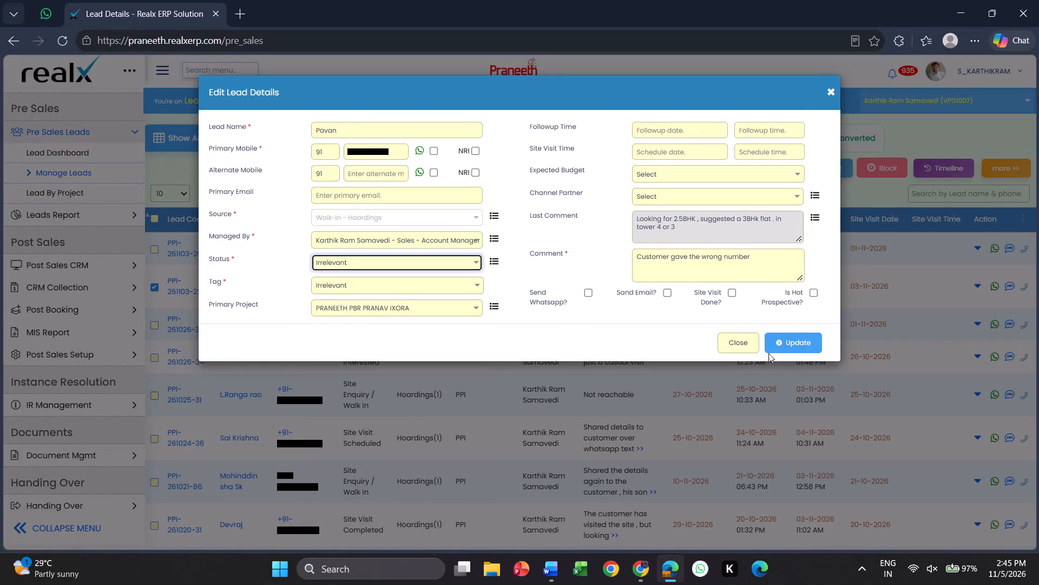
left_click(784, 351)
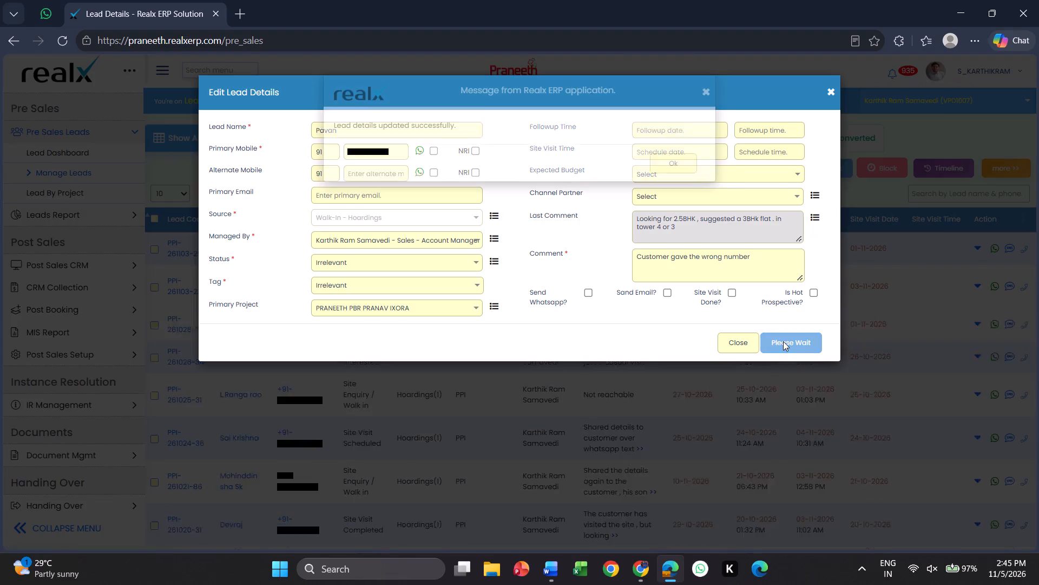
left_click(669, 167)
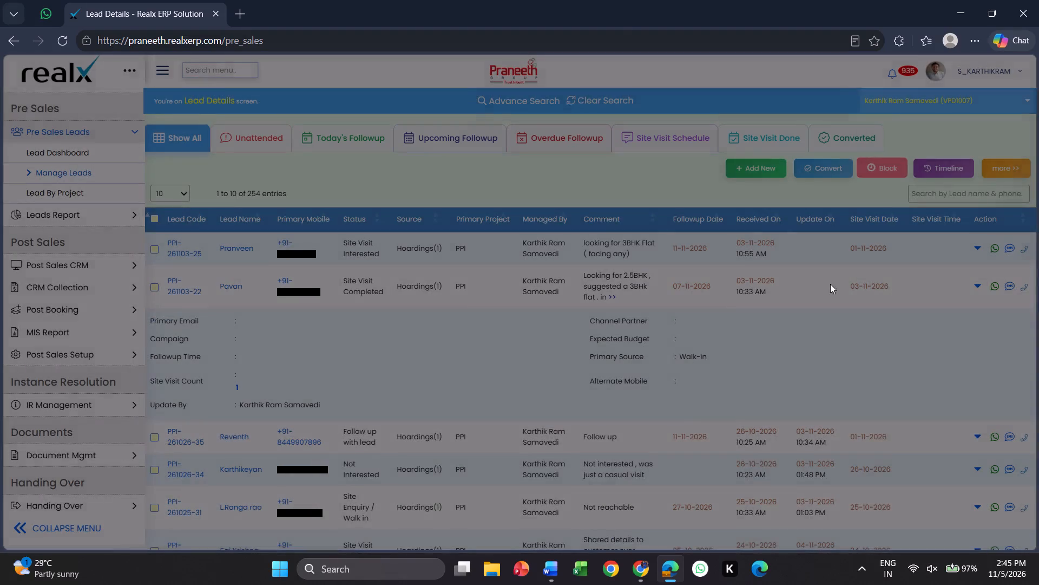
left_click_drag(1033, 244, 1038, 467)
left_click(894, 495)
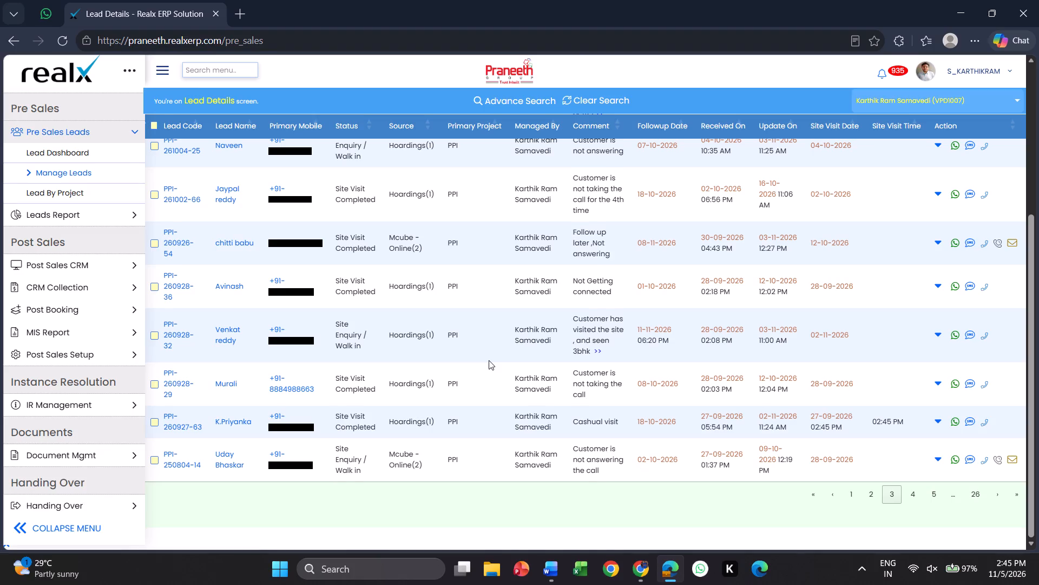
key("Up")
key("Up")
key("Up")
key("Up")
key("Up")
key("Up")
key("Up")
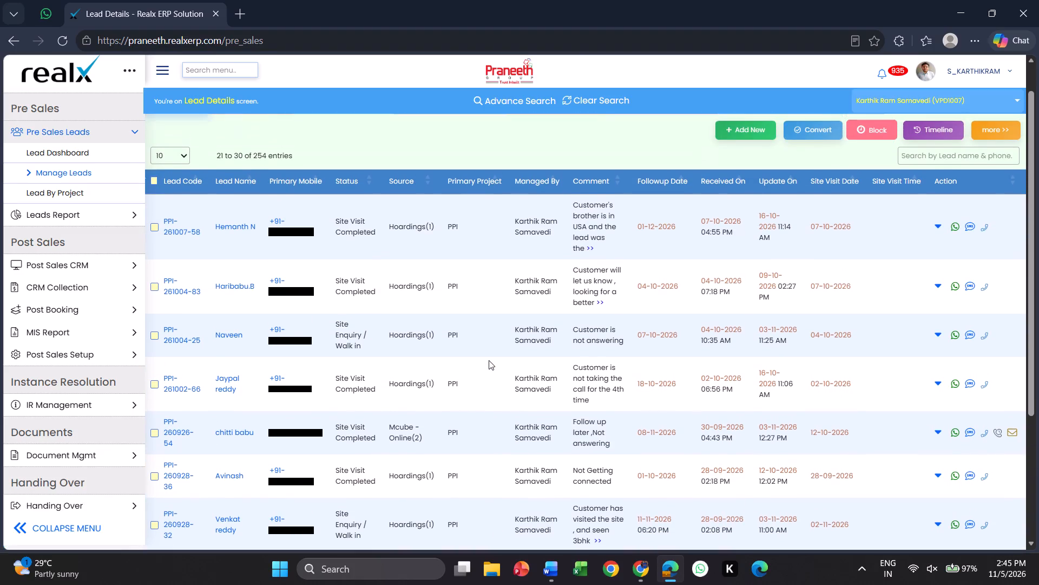
key("Down")
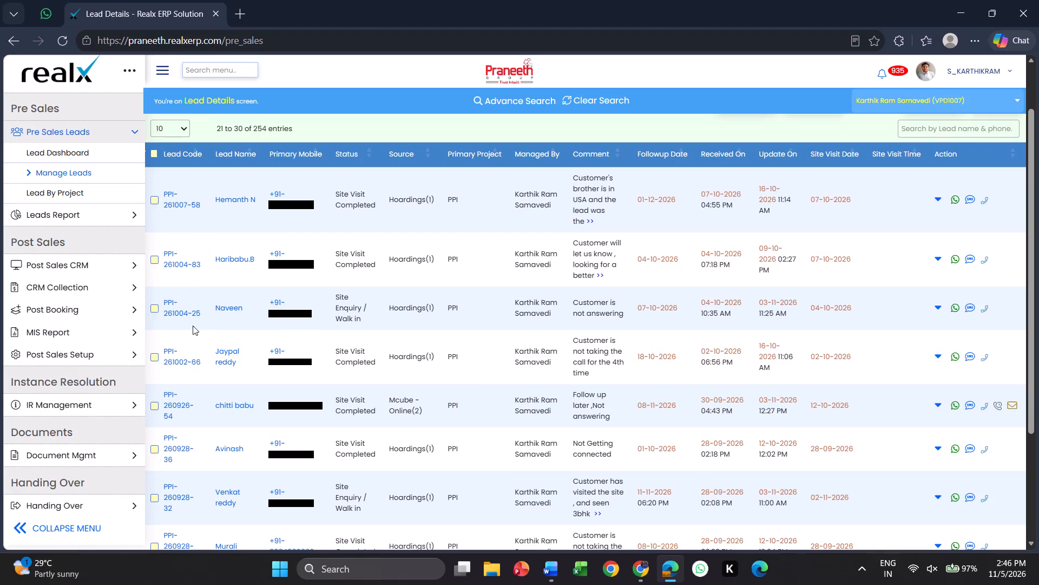
left_click(225, 311)
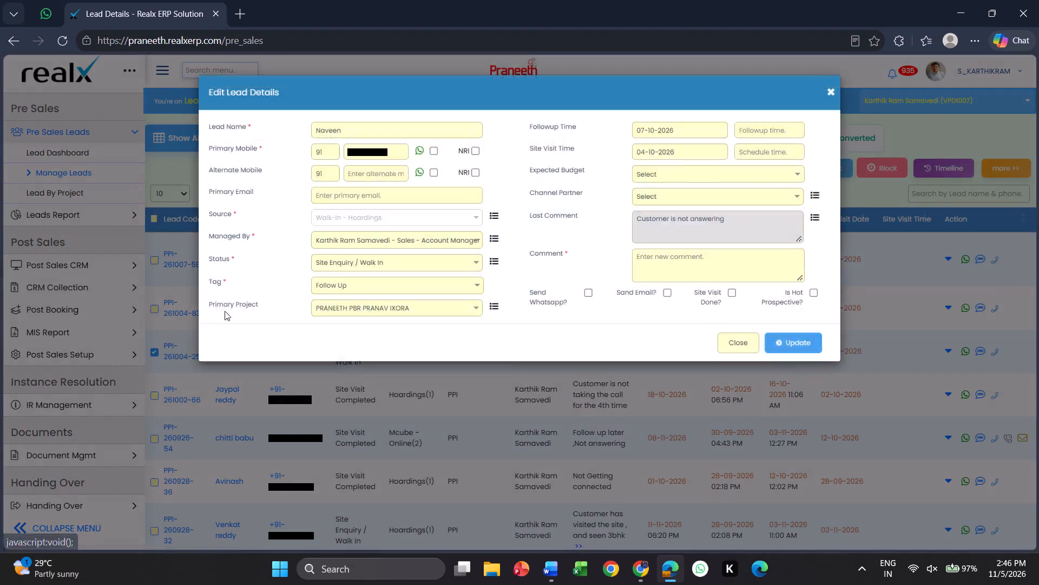
left_click(818, 220)
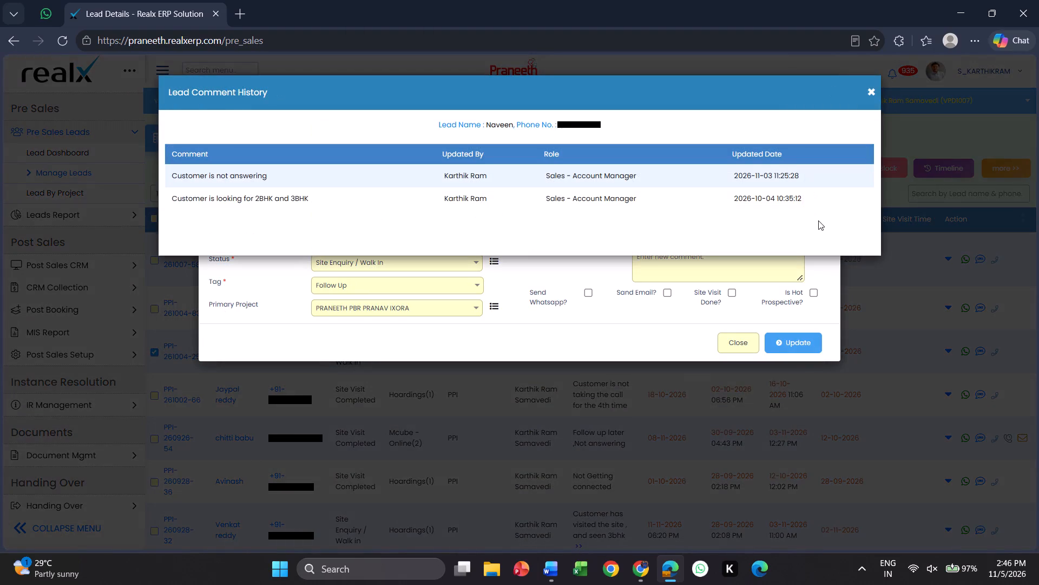
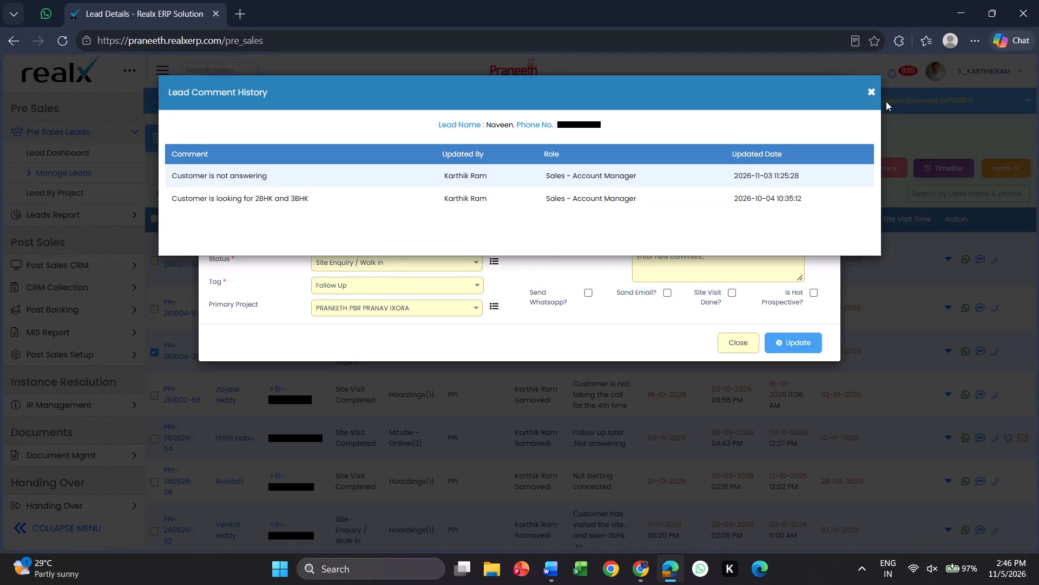
left_click_drag(865, 92, 870, 92)
left_click(870, 92)
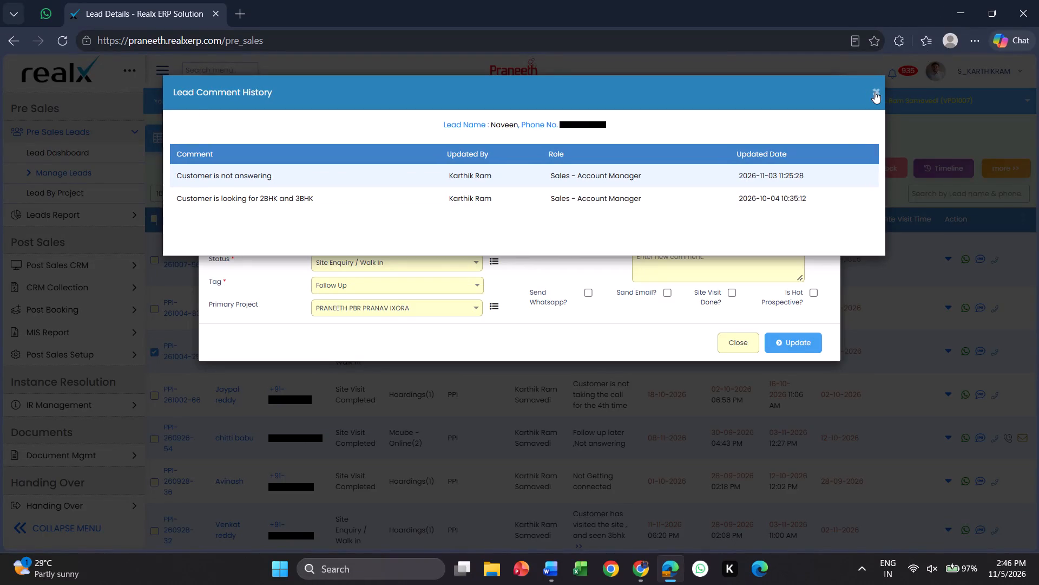
left_click(874, 92)
left_click(655, 266)
type("Customer is not taking the call")
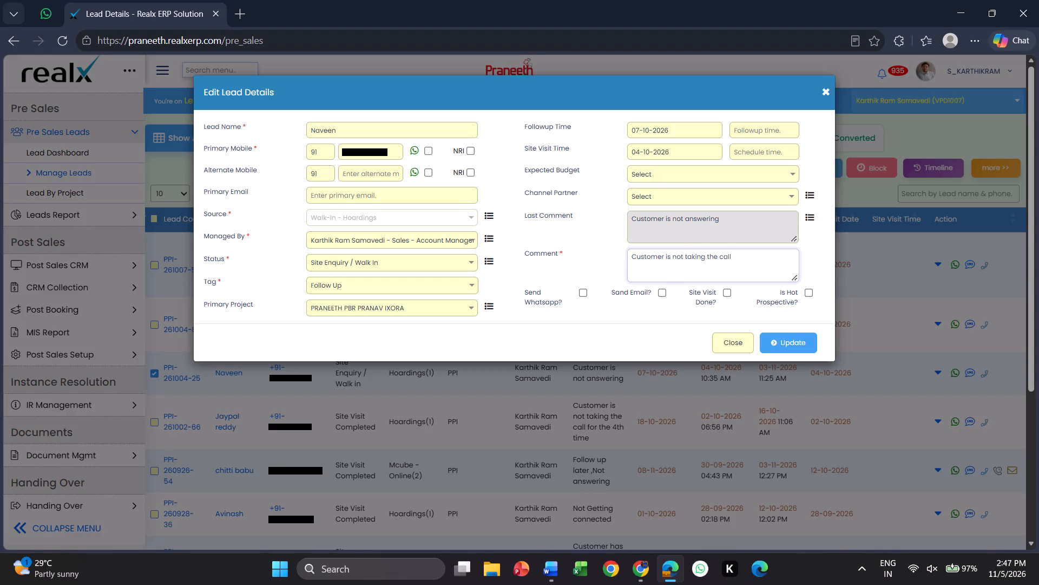
left_click(795, 346)
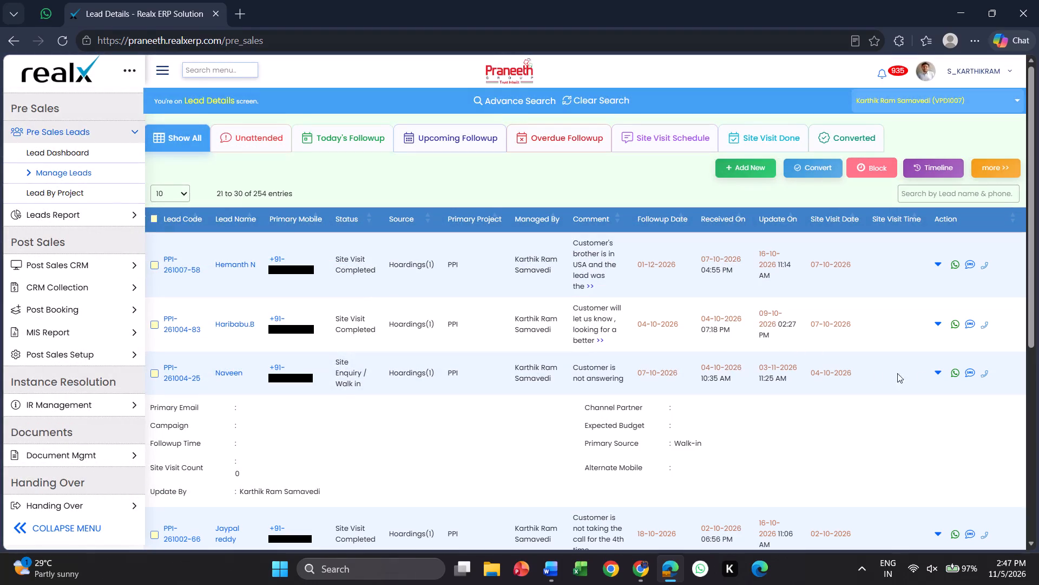
left_click(938, 374)
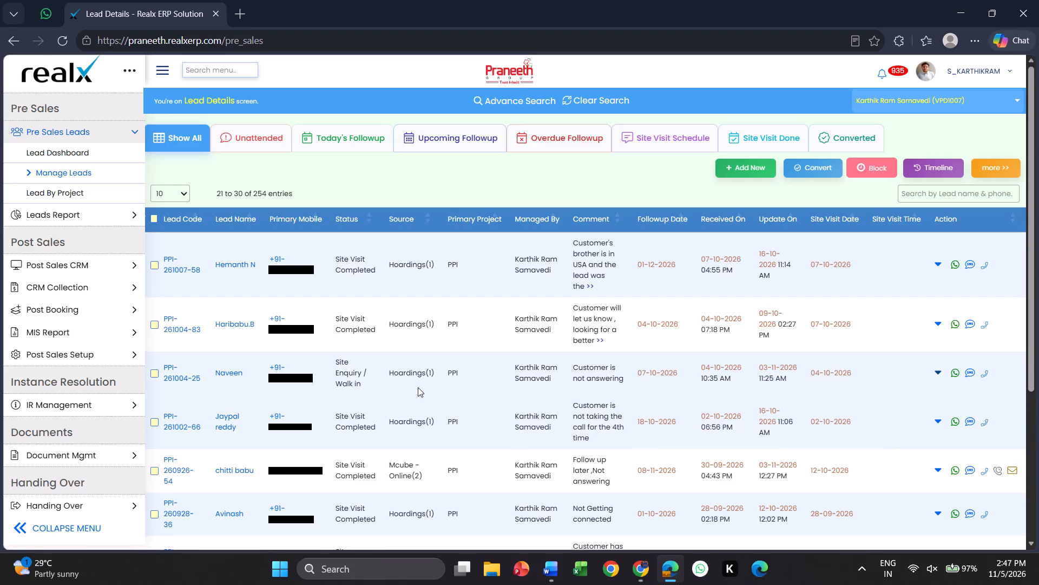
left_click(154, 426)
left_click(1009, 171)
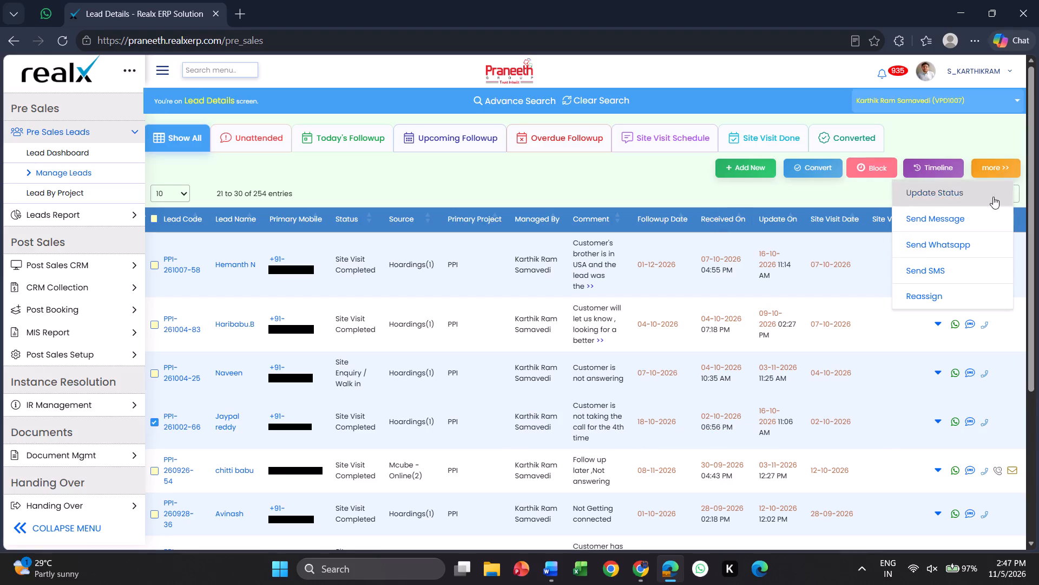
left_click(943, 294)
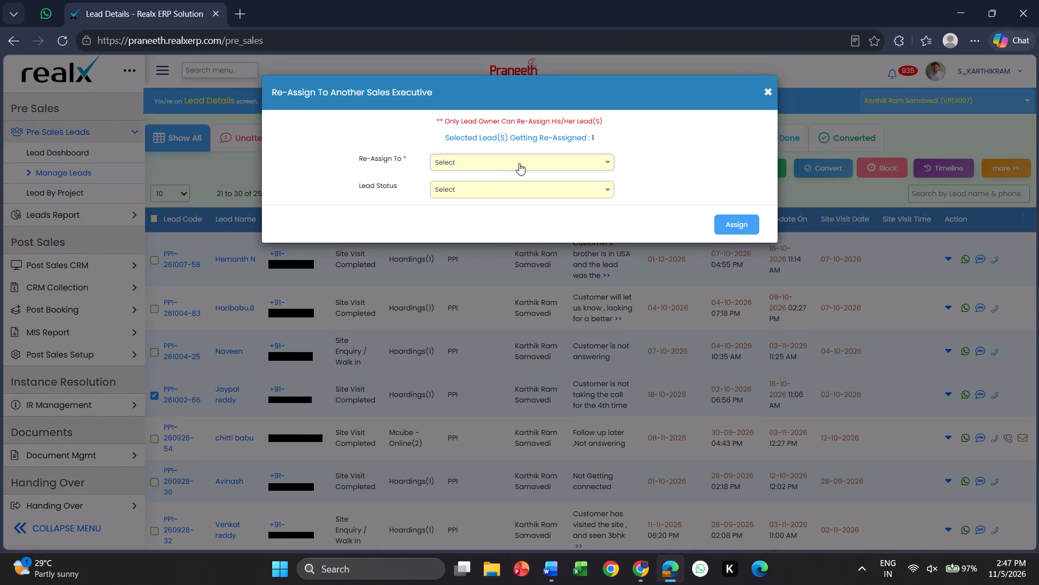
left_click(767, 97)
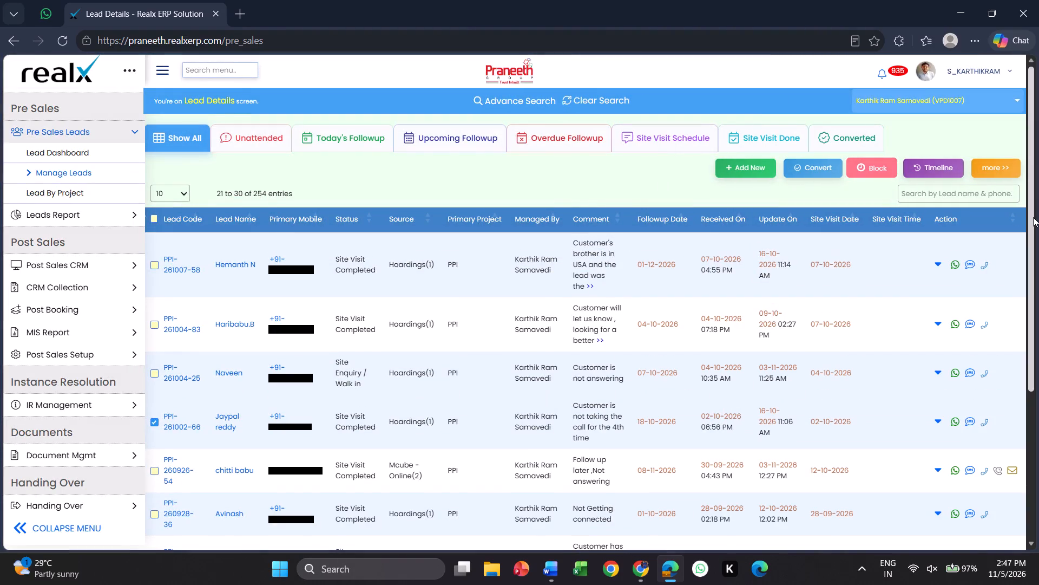
left_click_drag(1033, 217, 1038, 321)
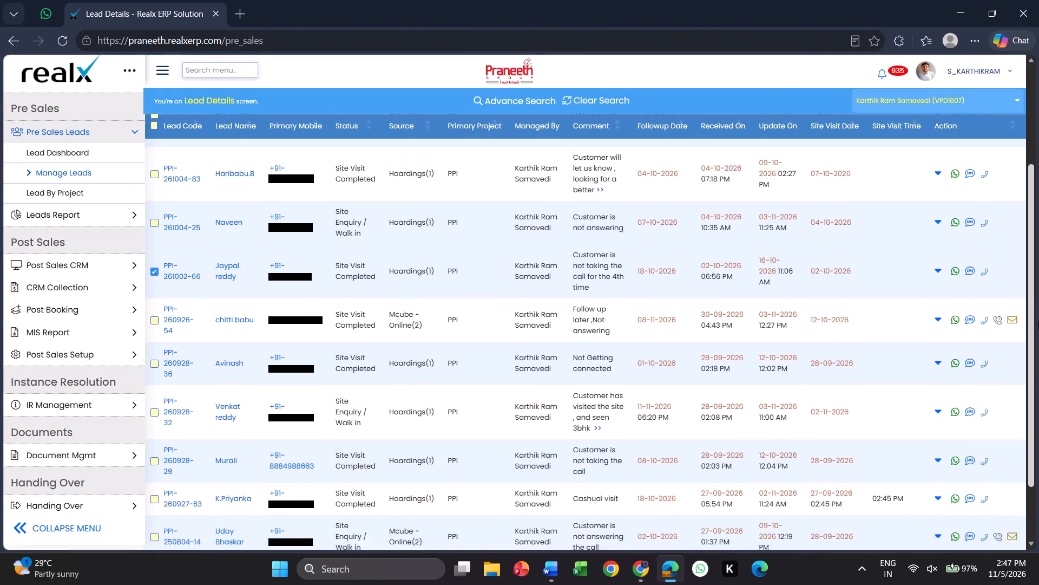
left_click_drag(1038, 321, 1038, 373)
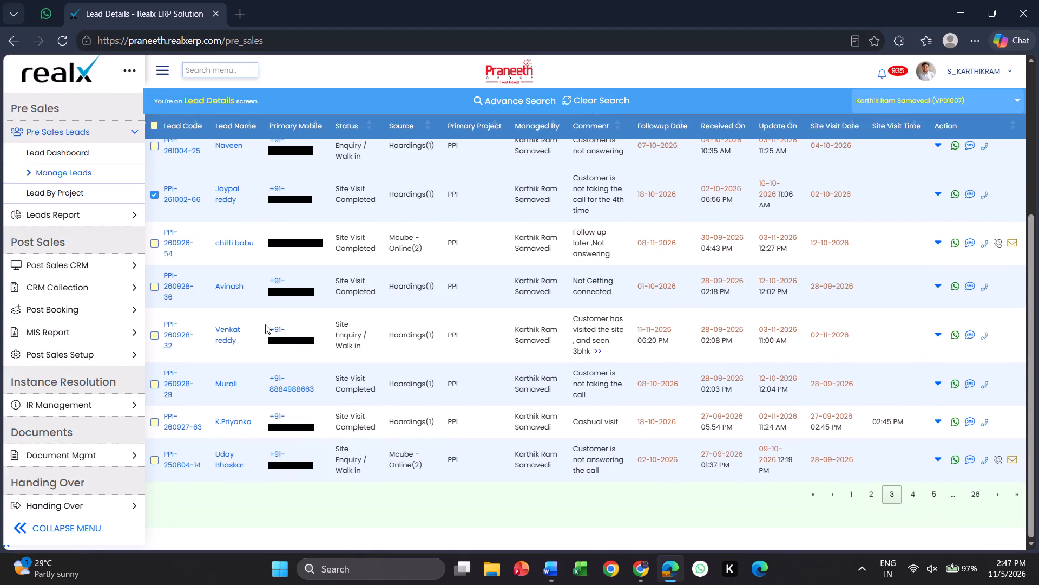
double_click(228, 334)
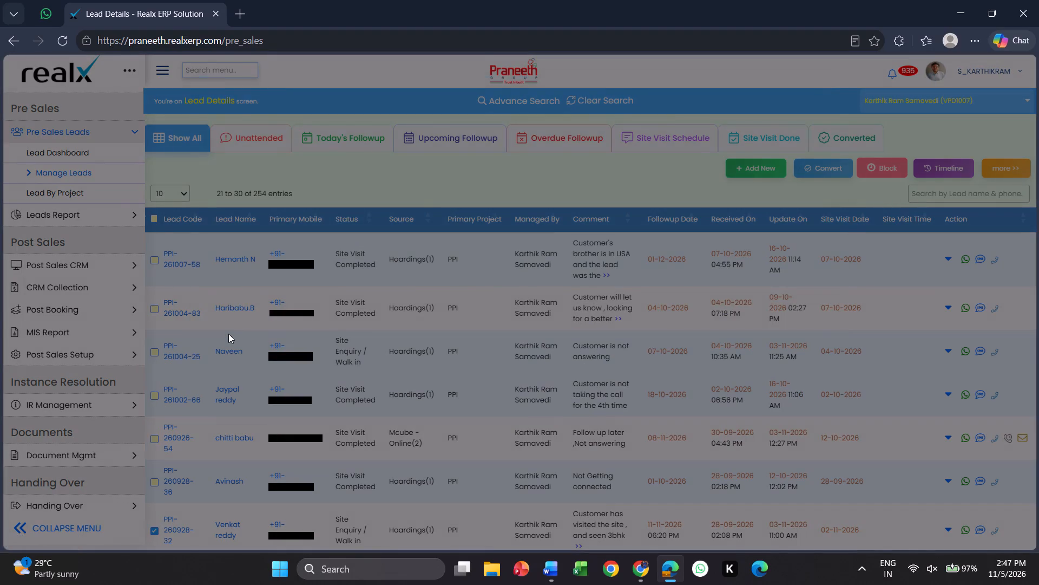
left_click(663, 275)
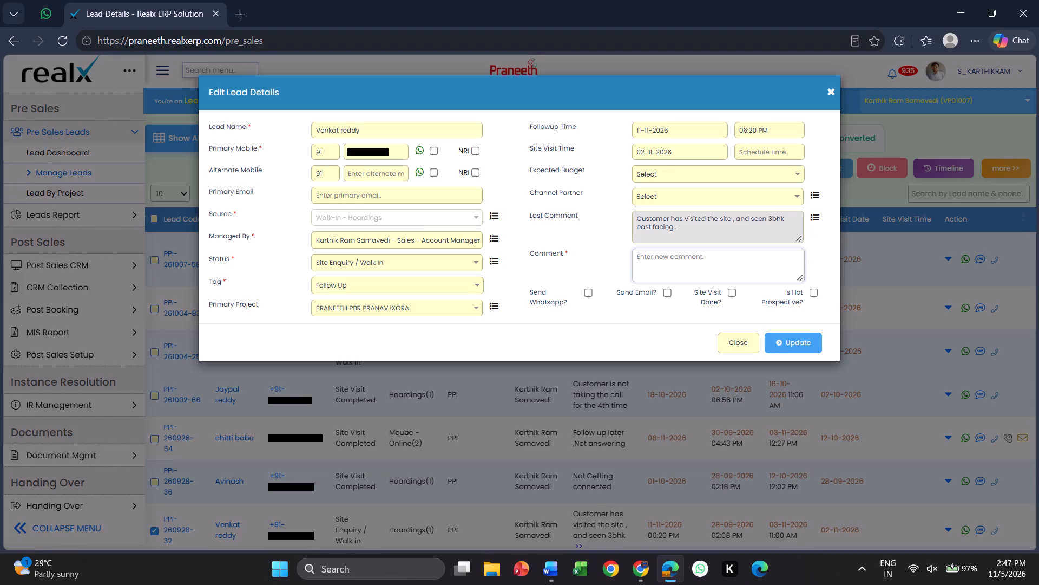
type("Customer had come for price ne")
type("go")
type("siation")
key("space")
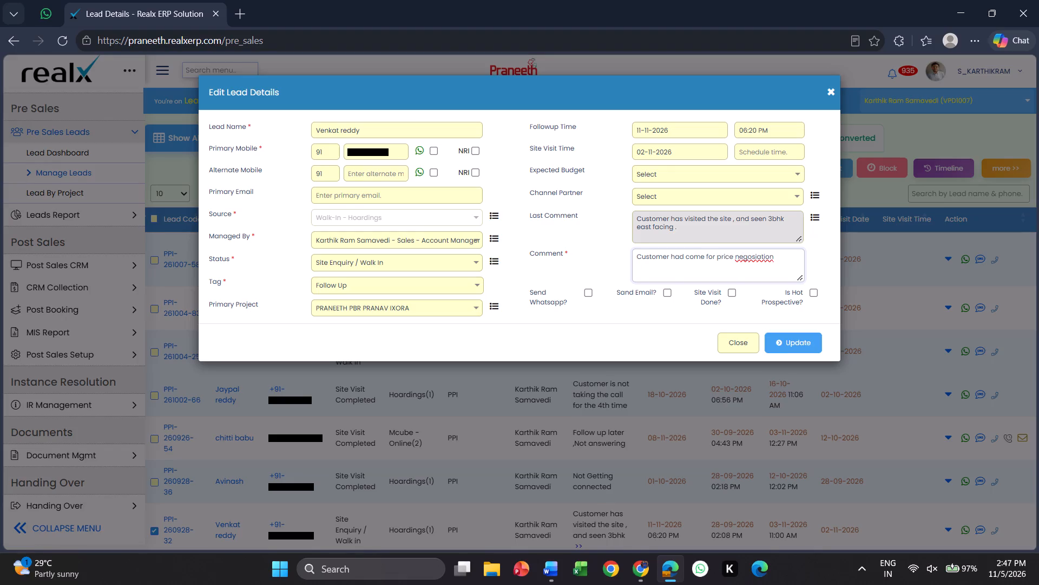
right_click(744, 255)
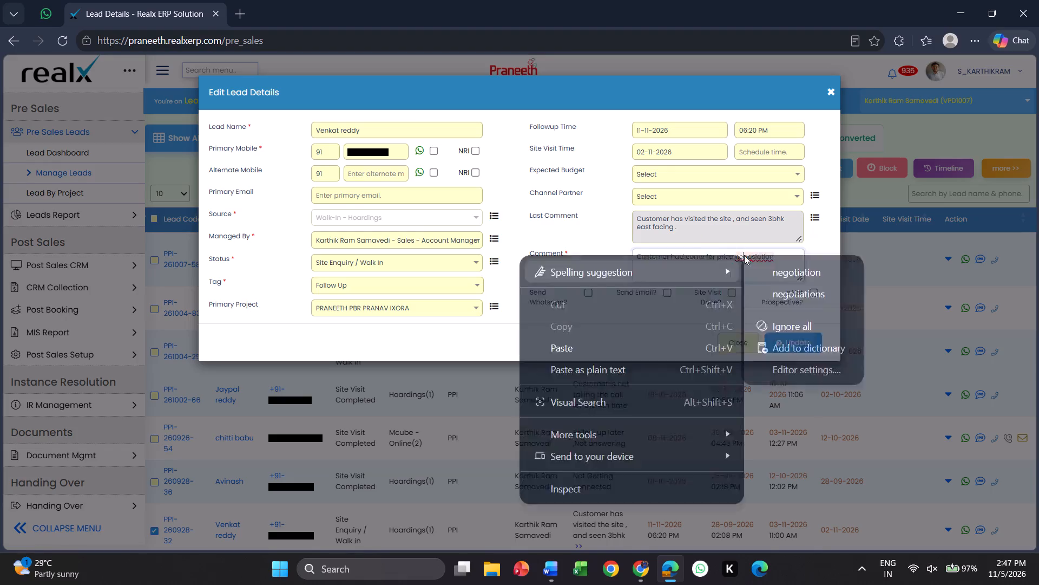
left_click(778, 277)
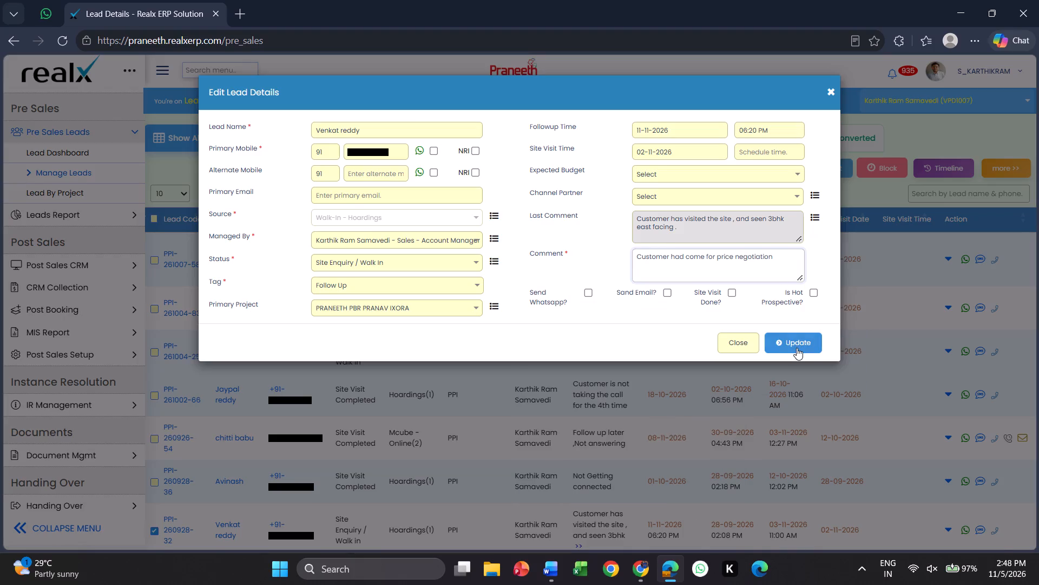
left_click(797, 348)
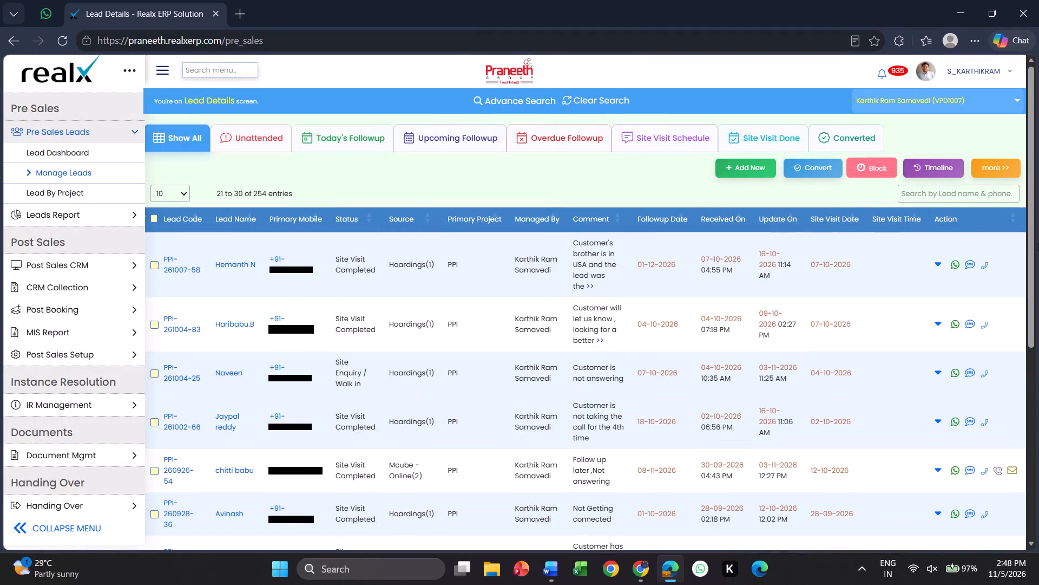
left_click_drag(1030, 246, 1031, 353)
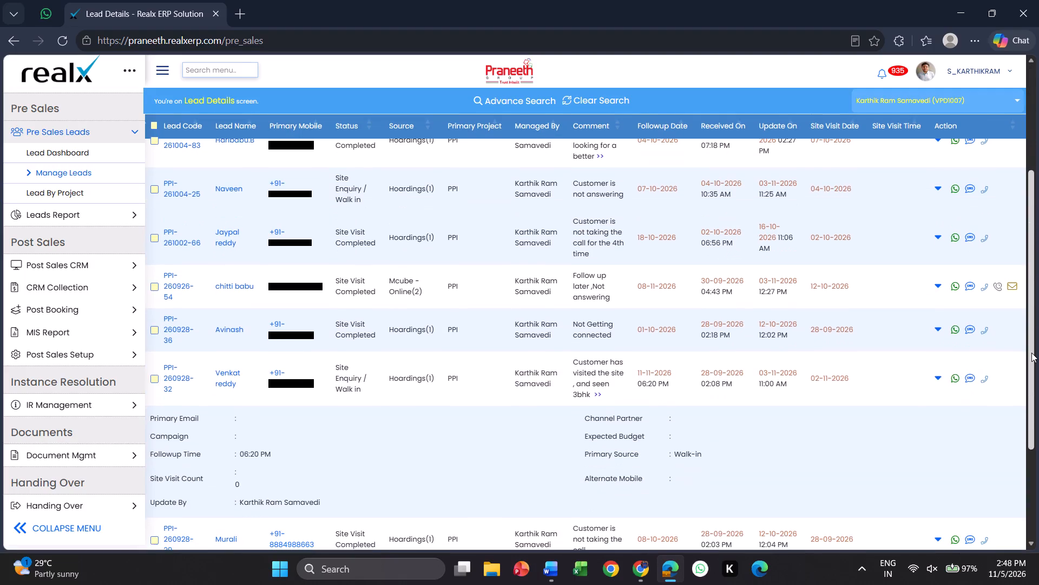
left_click_drag(1031, 353, 1023, 357)
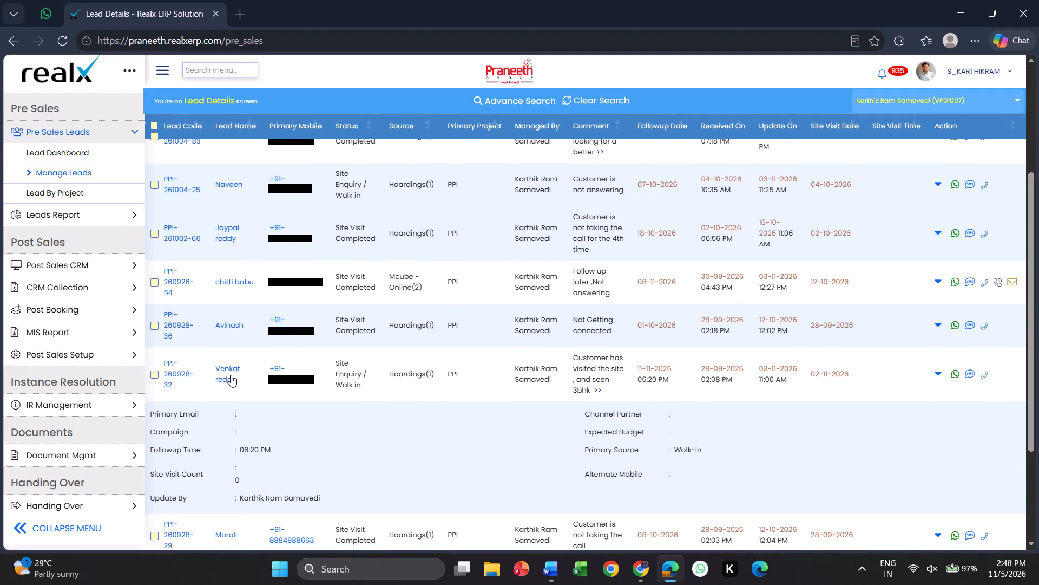
left_click(231, 375)
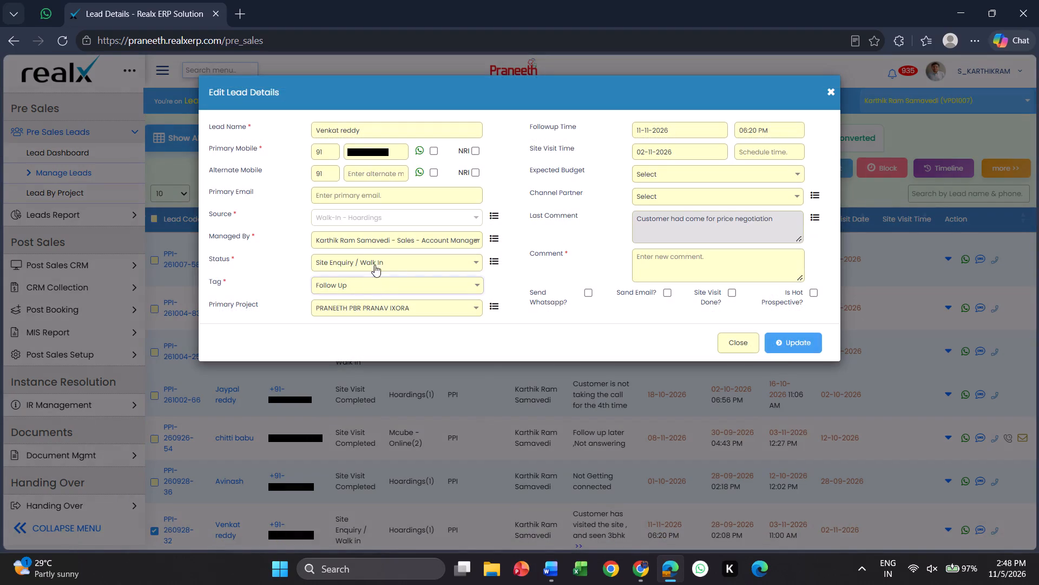
left_click(376, 261)
key("BackSpace")
type("site")
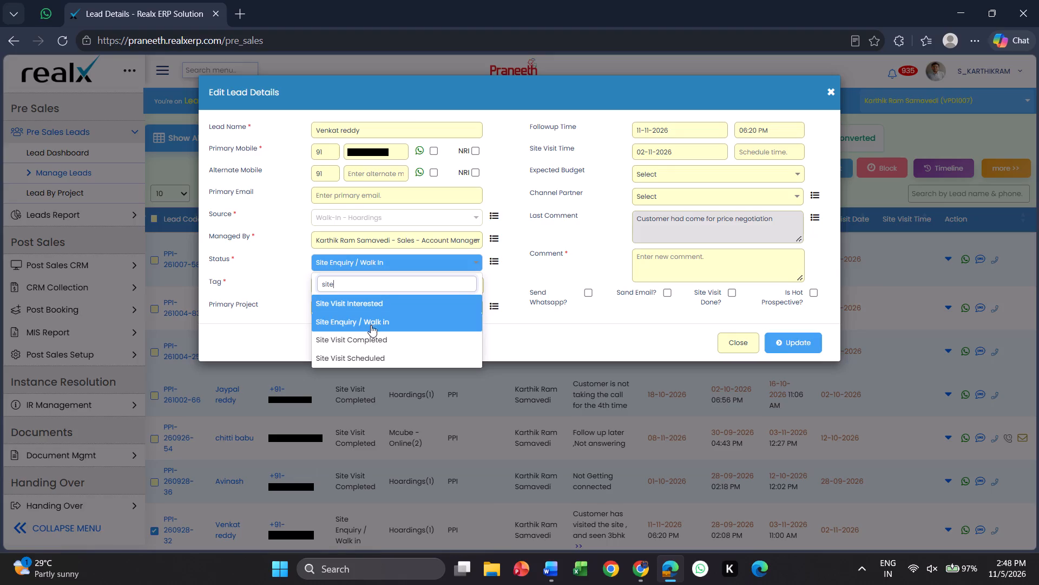
left_click(371, 337)
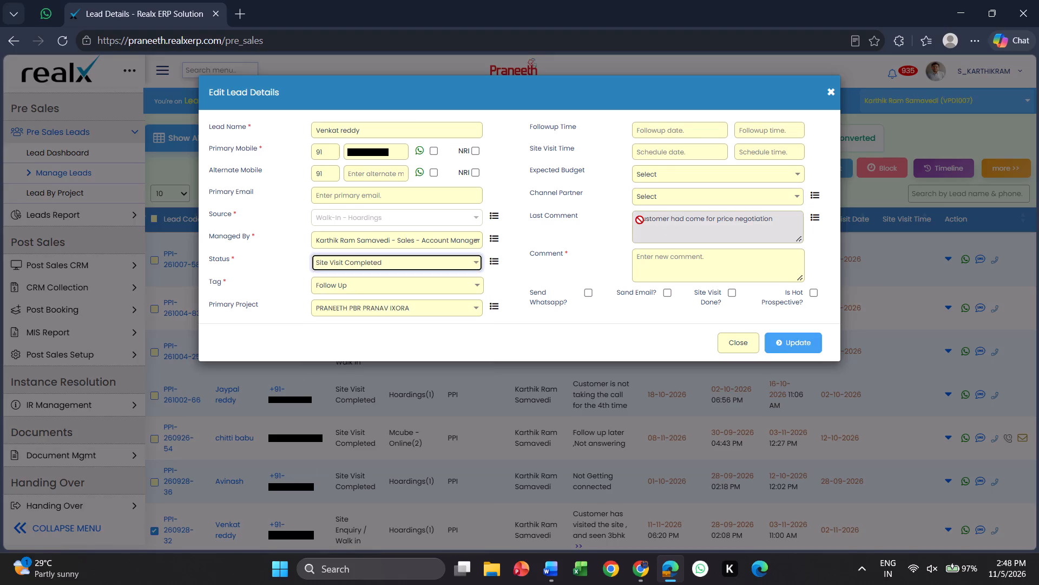
Copy the lead's last comment, "Customer had come for price negotiation", into its new comment.
left_click_drag(639, 220, 808, 213)
key("ctrl+c")
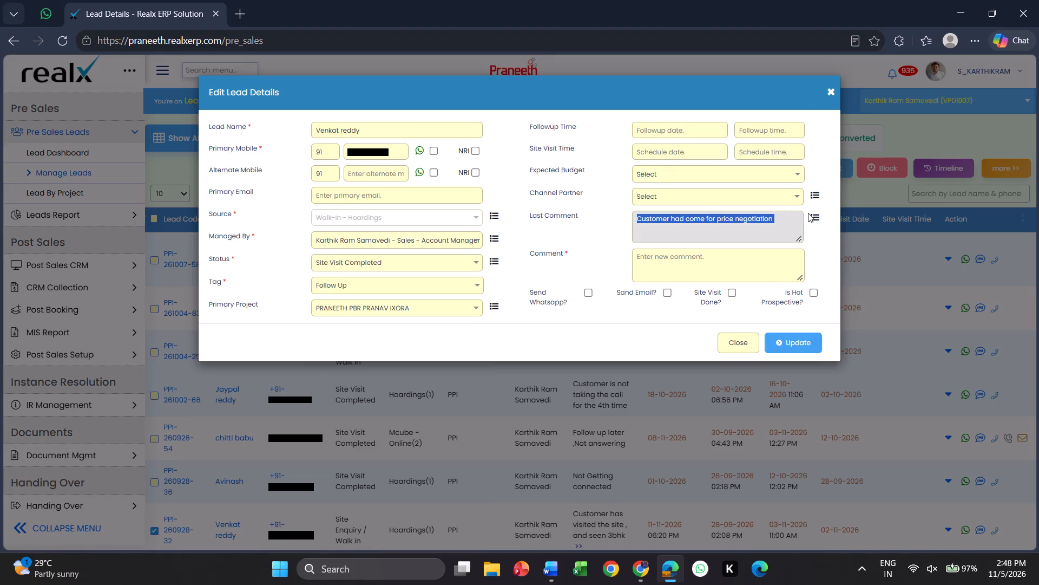
left_click(746, 256)
key("ctrl+v")
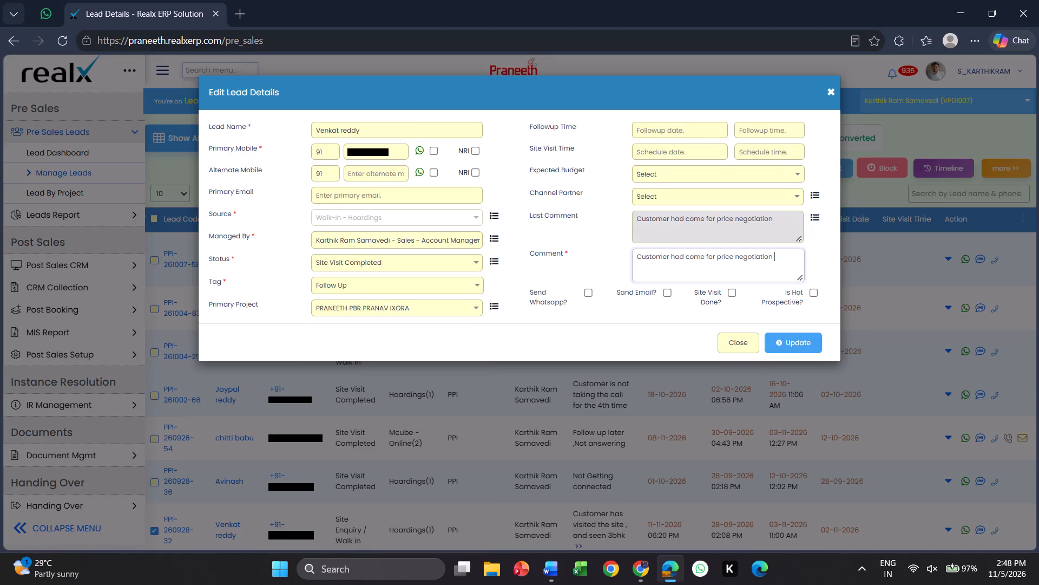
left_click(682, 117)
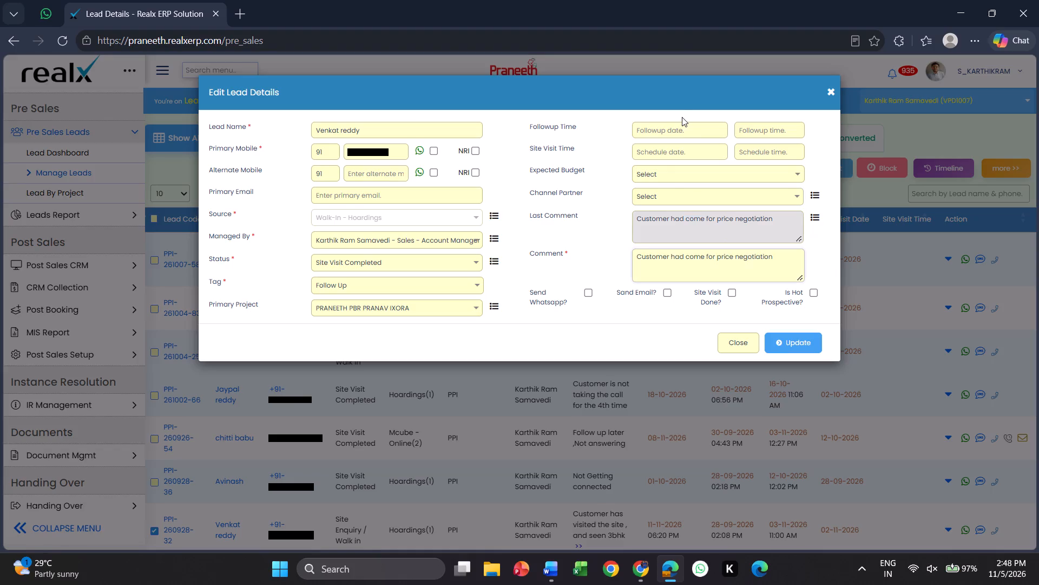
Set the lead's site visit date to 01-11-2026 and its follow-up date to 11-11-2026, and save the update.
left_click(676, 152)
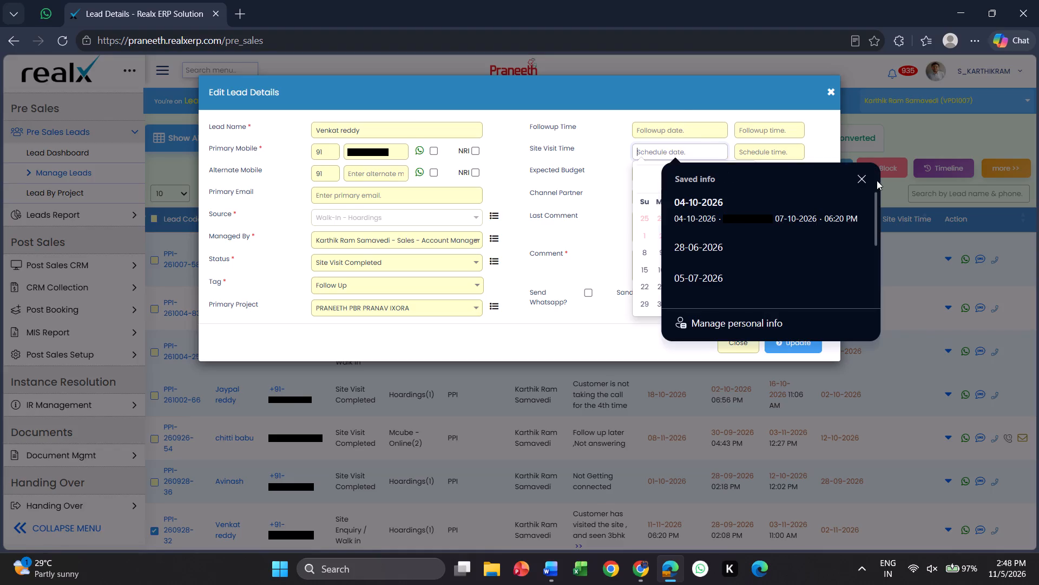
left_click(859, 181)
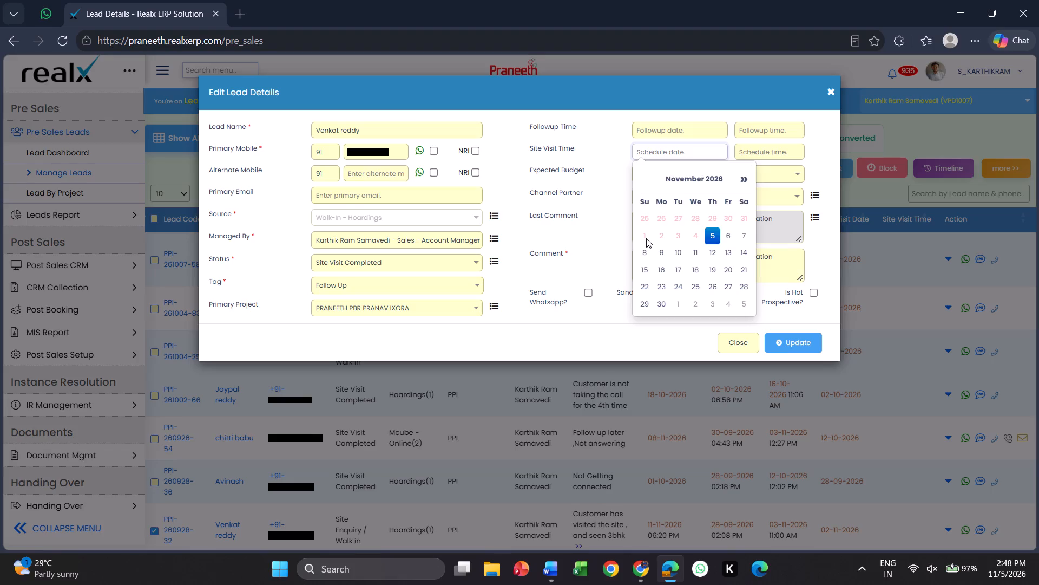
type("1/")
type("11/2026")
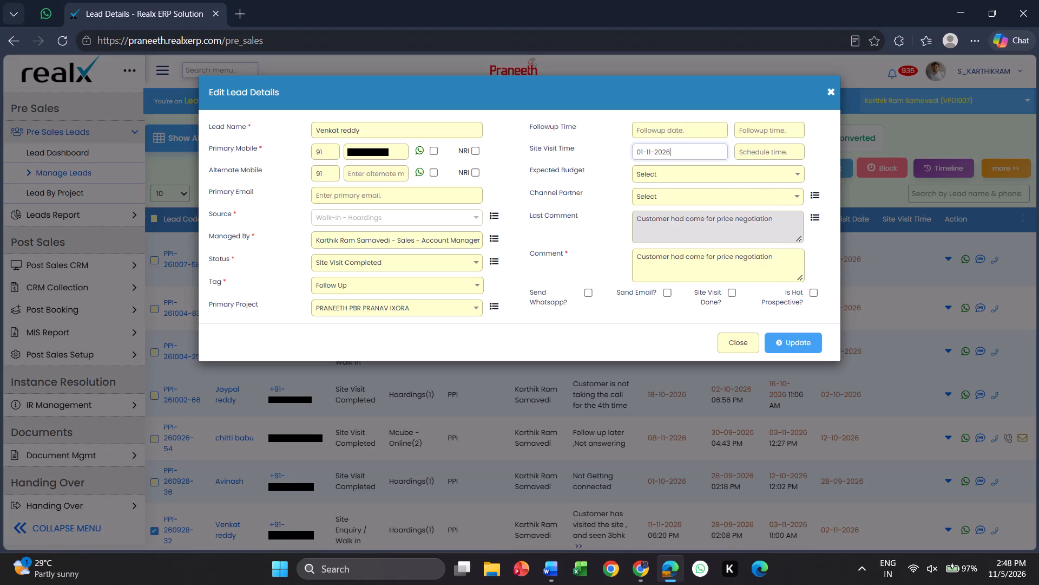
left_click(671, 132)
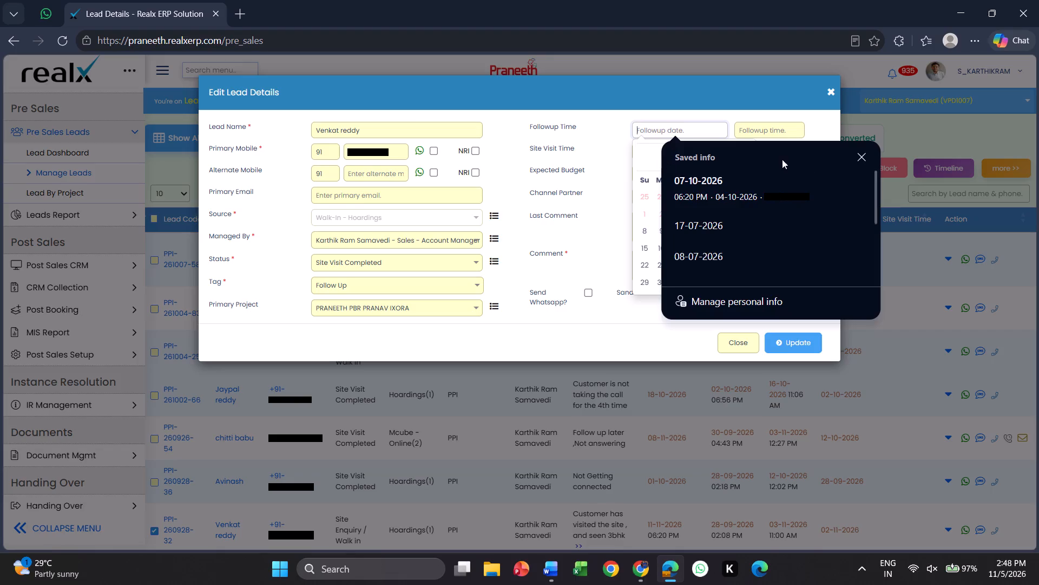
left_click(862, 159)
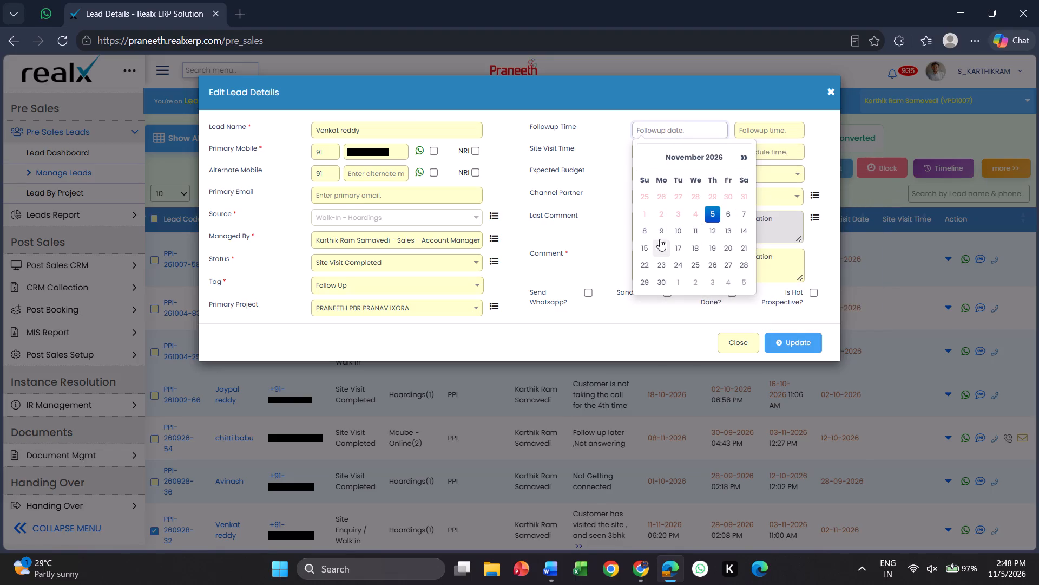
left_click(698, 233)
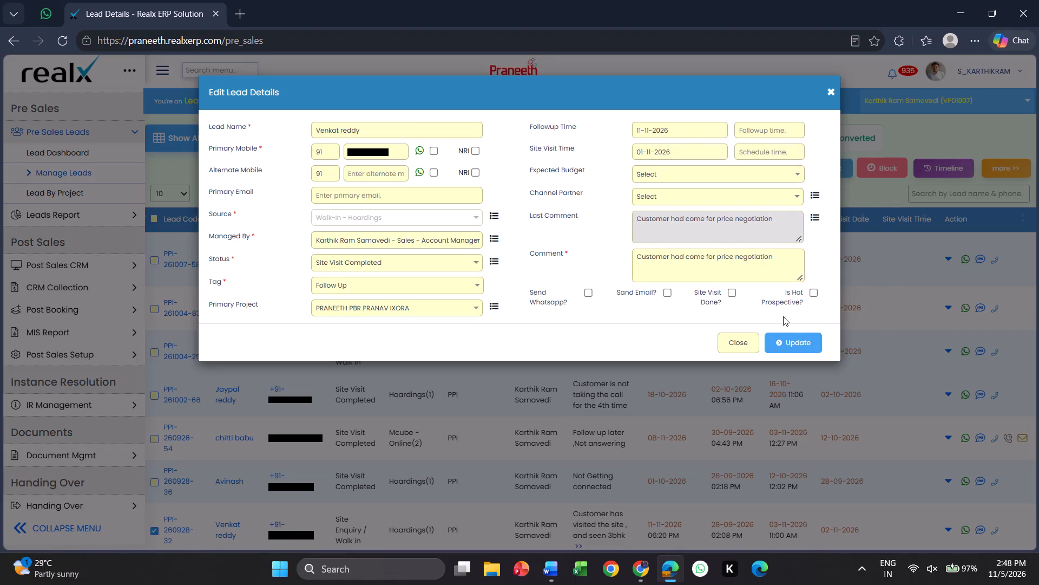
left_click(800, 343)
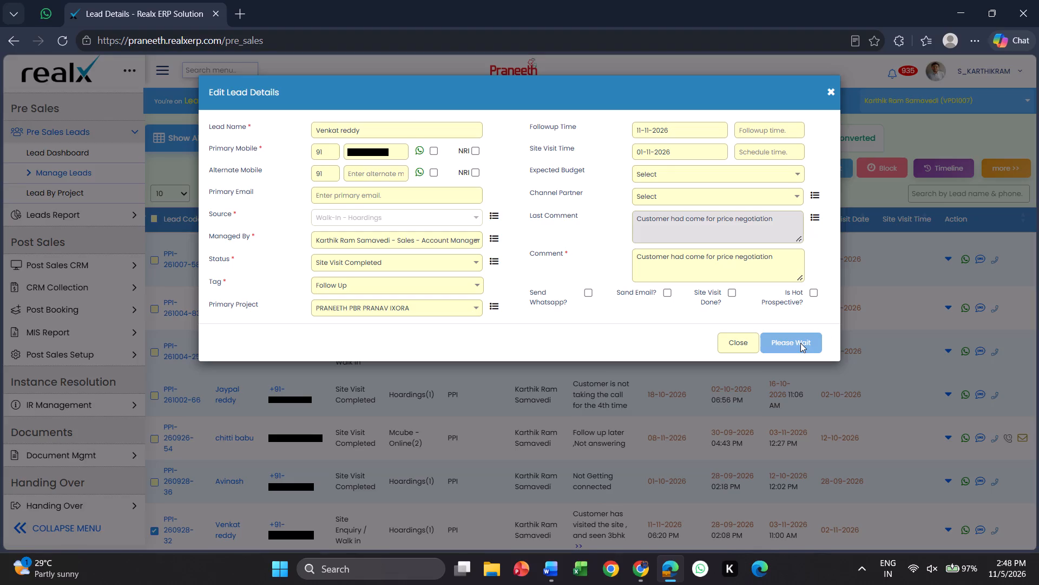
Reload the leads list and go to page 3 of the Manage Leads table.
key("ctrl+r")
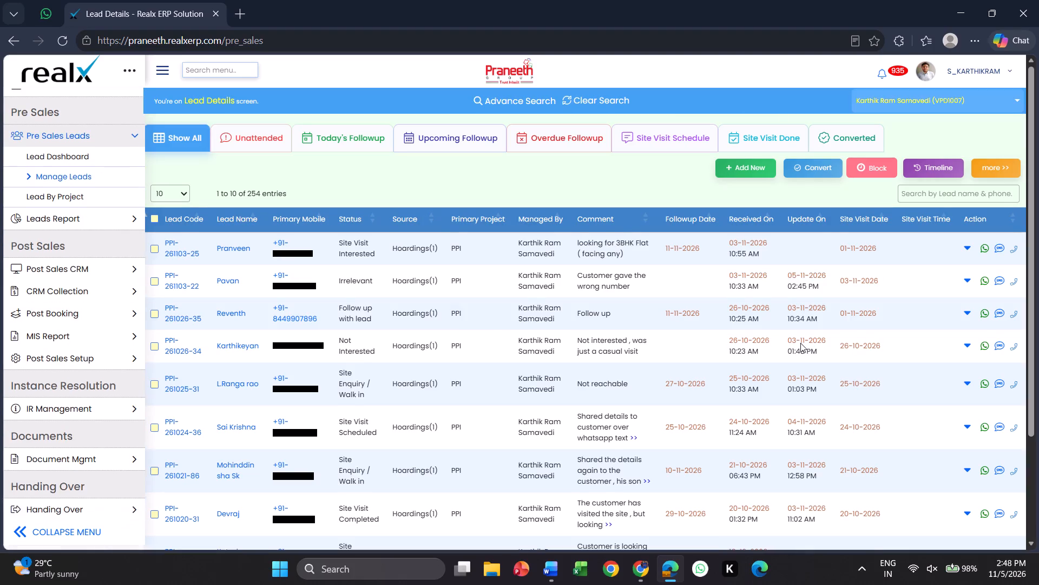
left_click_drag(1033, 104, 1038, 213)
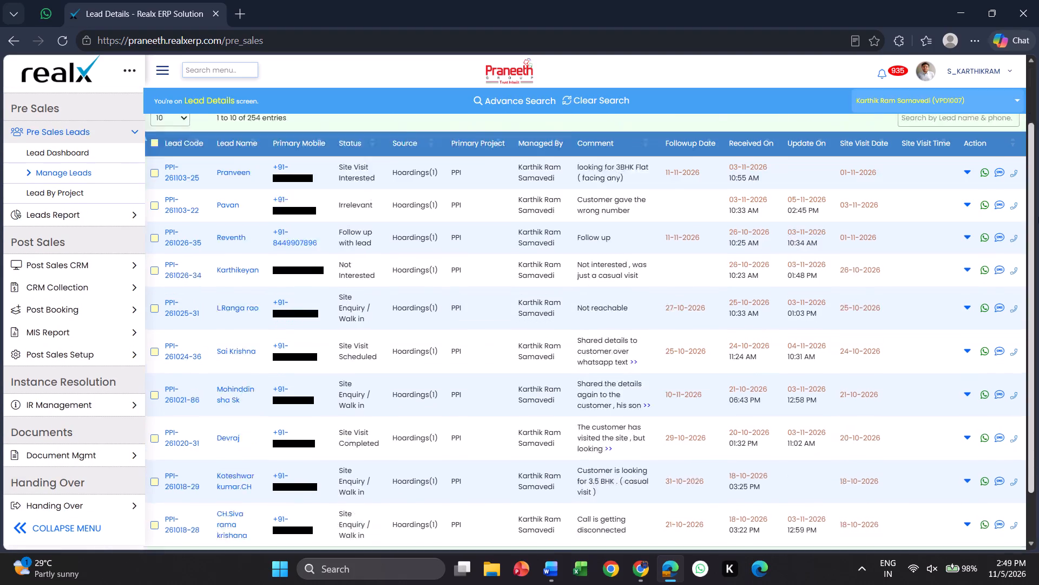
left_click_drag(1038, 213, 1038, 346)
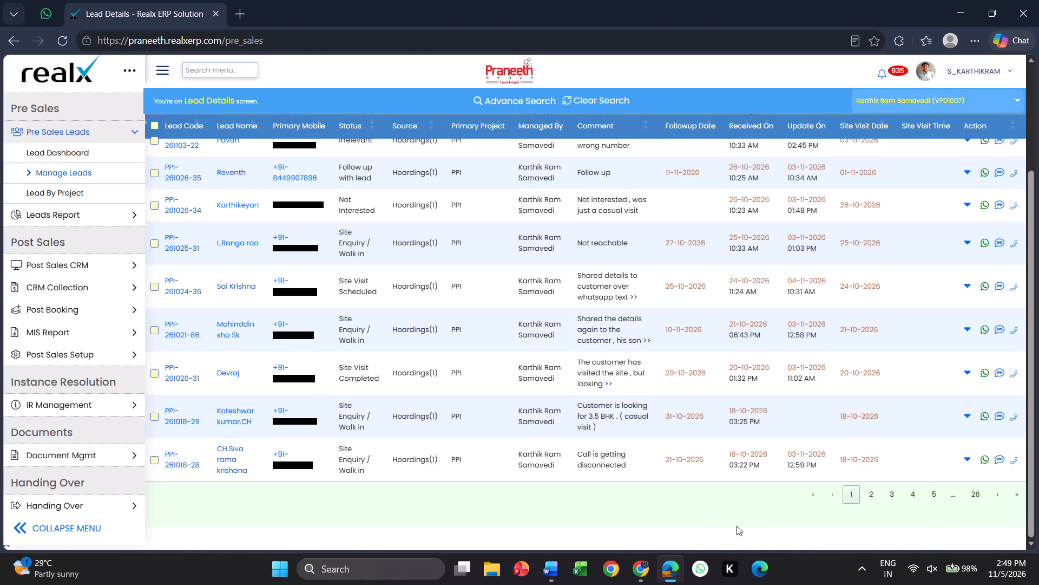
left_click(895, 492)
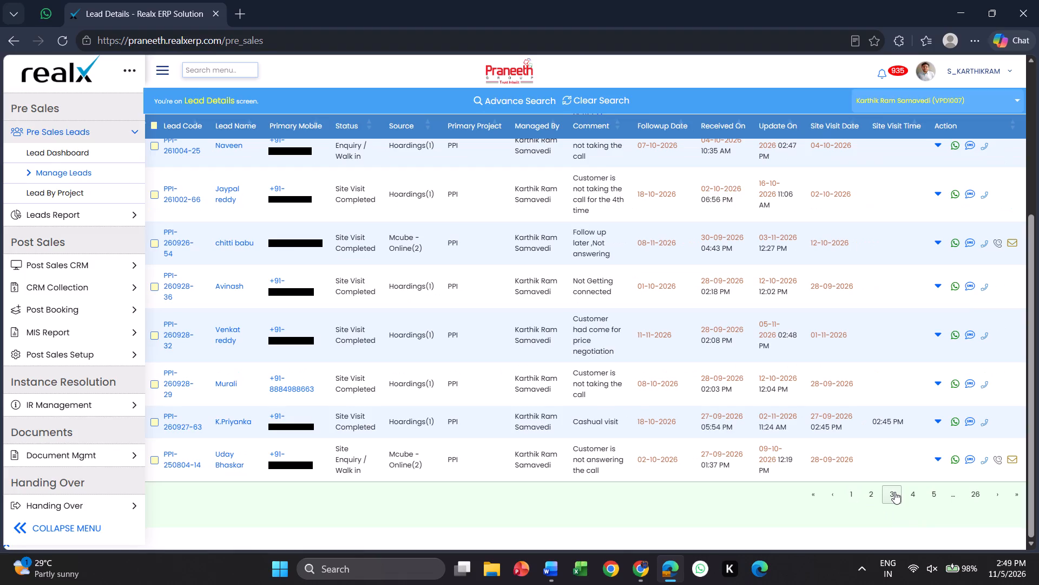
Review the leads on page 3, checking their statuses, comments, follow-up dates and site visit dates for the next one to update.
key("Up")
key("Up")
key("Up")
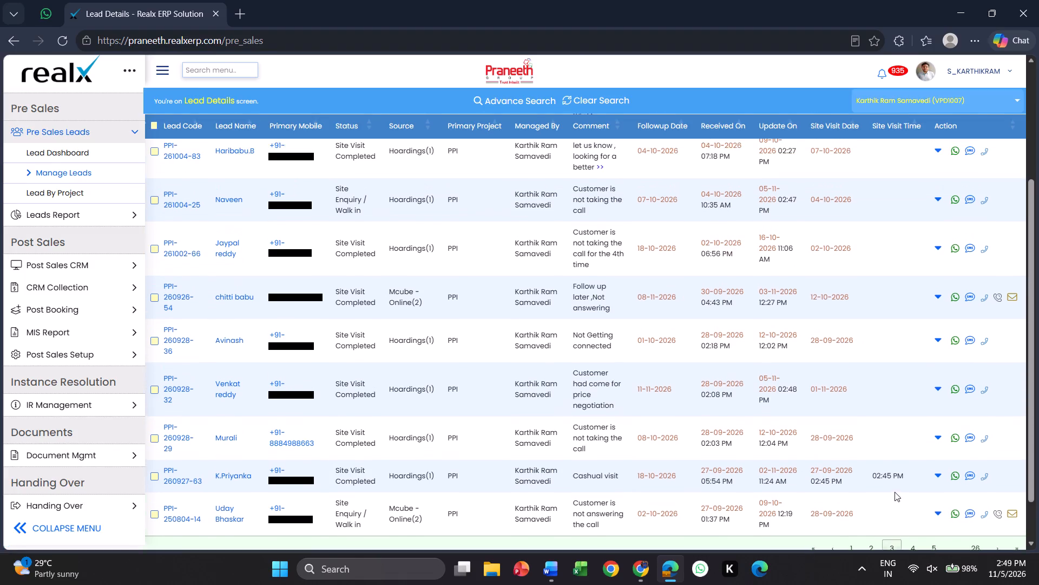
key("Up")
key("Up")
key("Up")
key("Up")
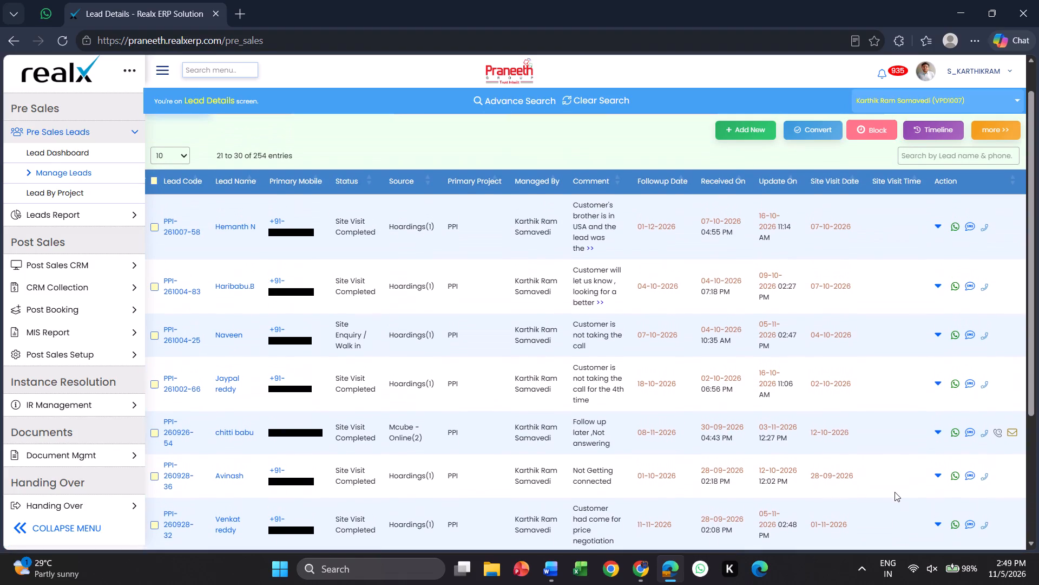
key("Down")
key("Down")
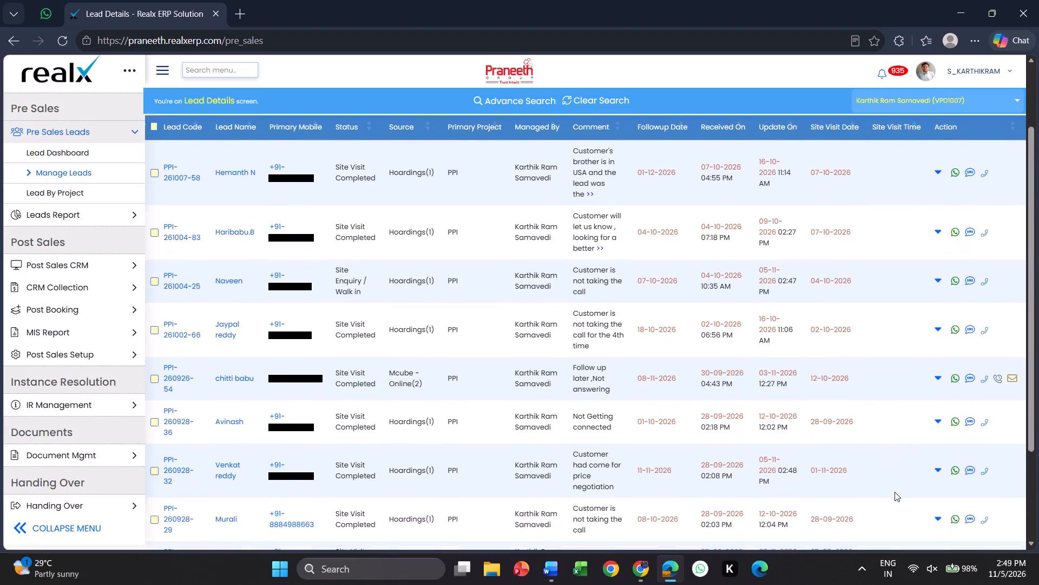
key("Down")
key("Down")
key("Down")
key("Down")
key("Up")
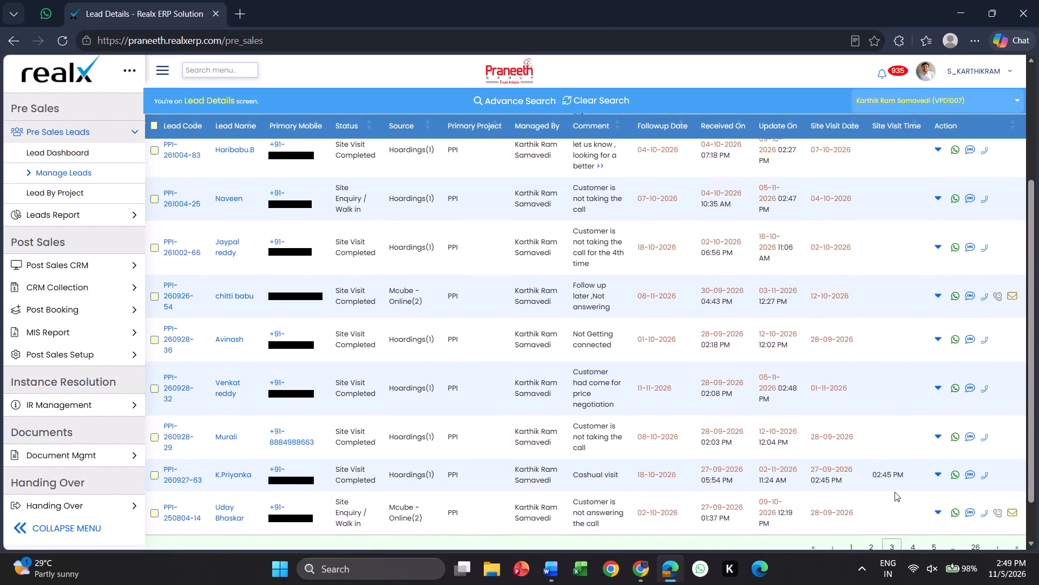
key("Down")
key("Down")
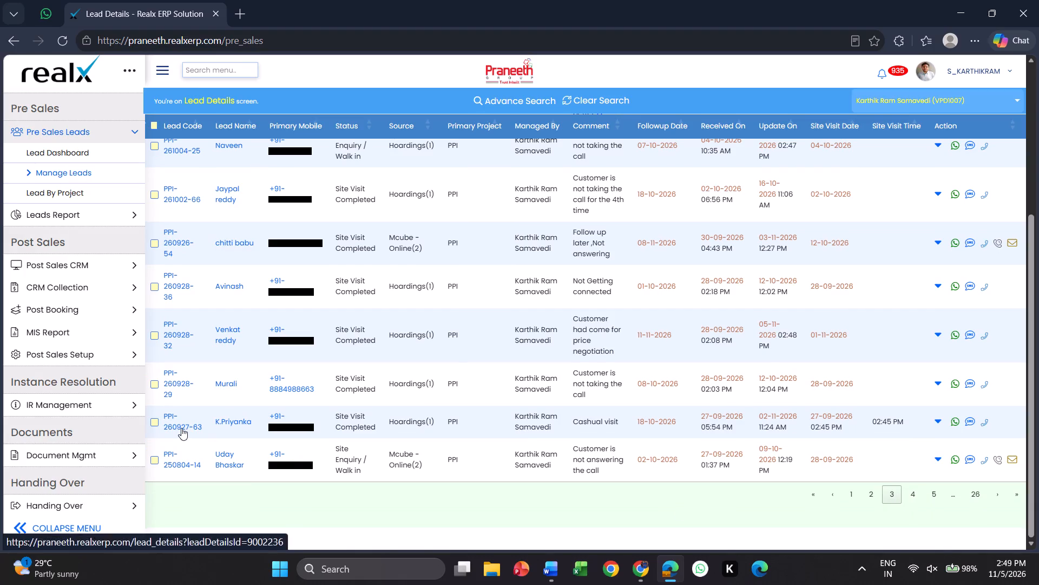
left_click(223, 419)
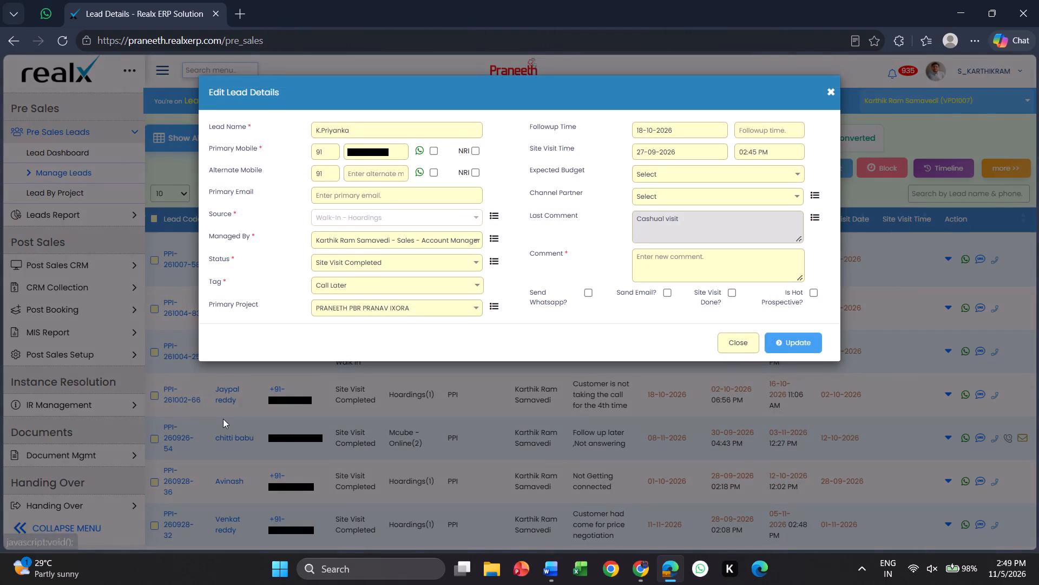
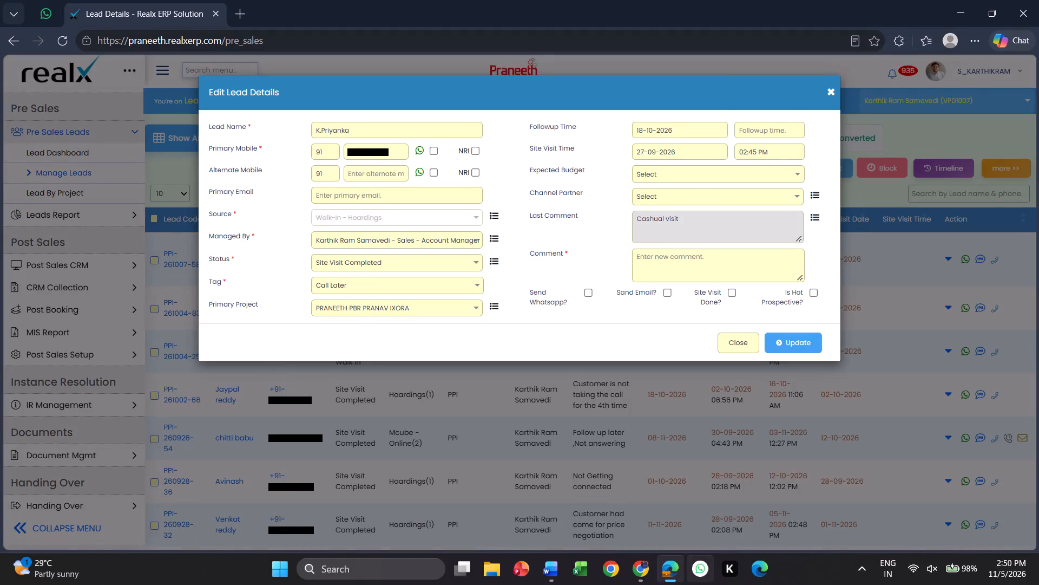
left_click(660, 266)
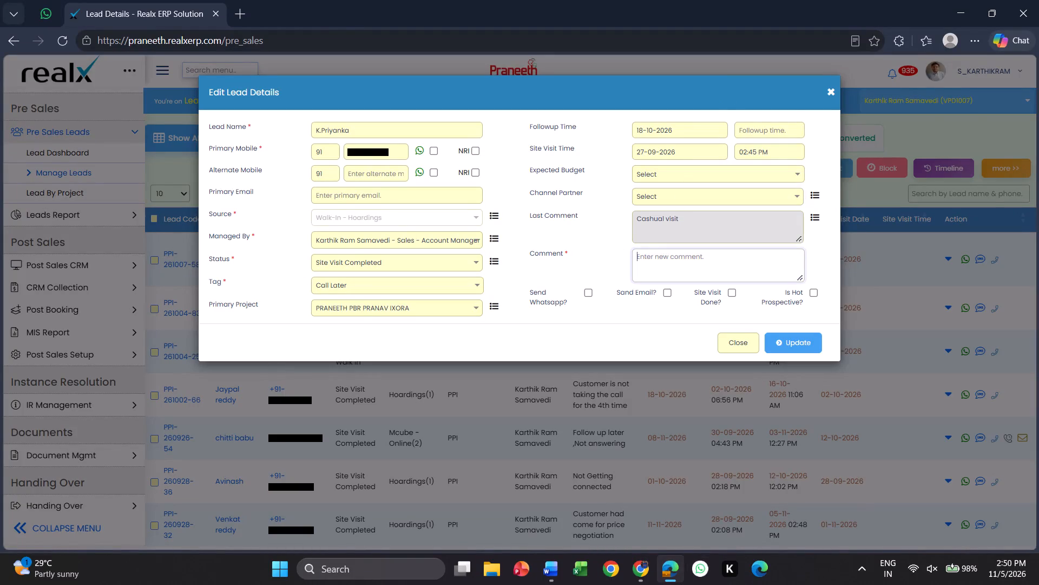
type("Cy")
key("equal")
key("BackSpace")
key("BackSpace")
type("ustomer")
key("space")
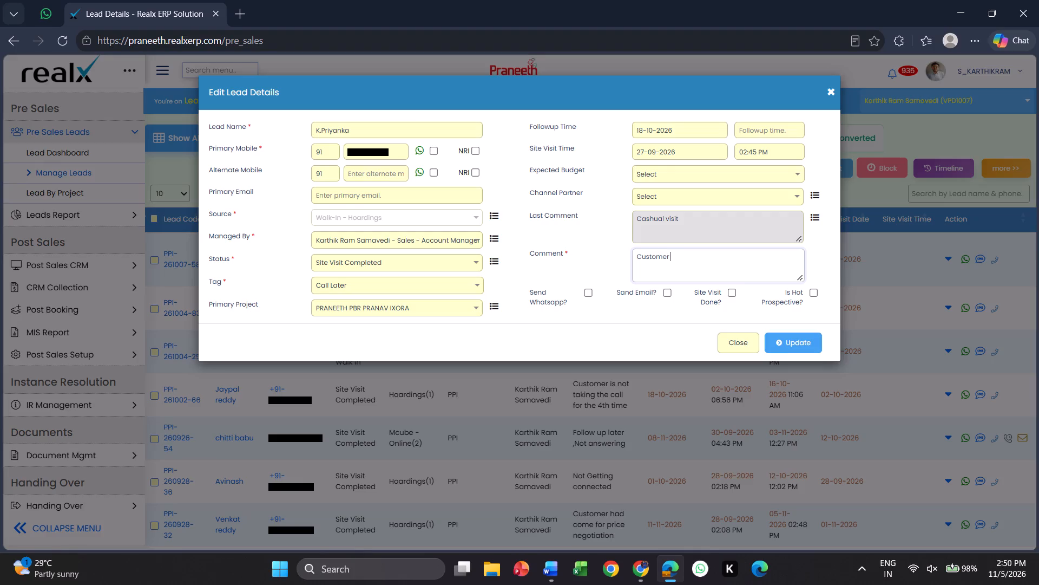
type("is")
key("space")
type("in")
key("space")
type("work , call latter")
key("space")
type(".")
left_click(680, 122)
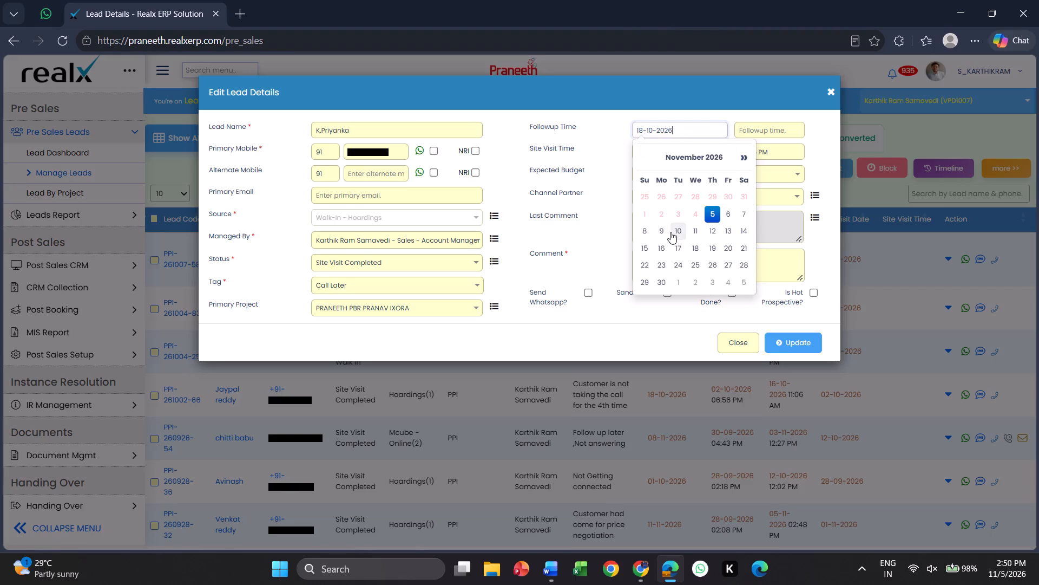
left_click(644, 235)
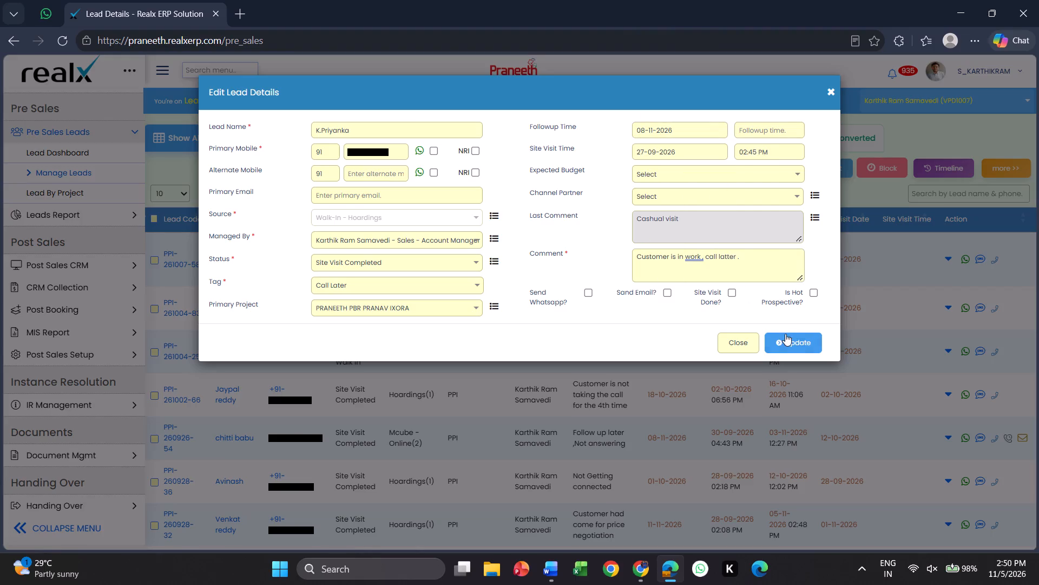
left_click(800, 342)
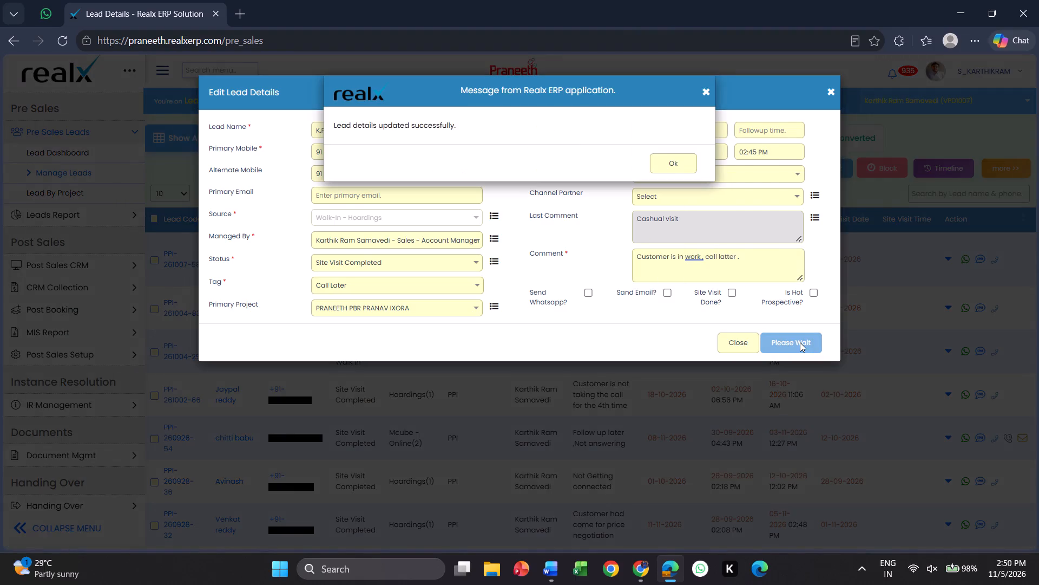
key("Return")
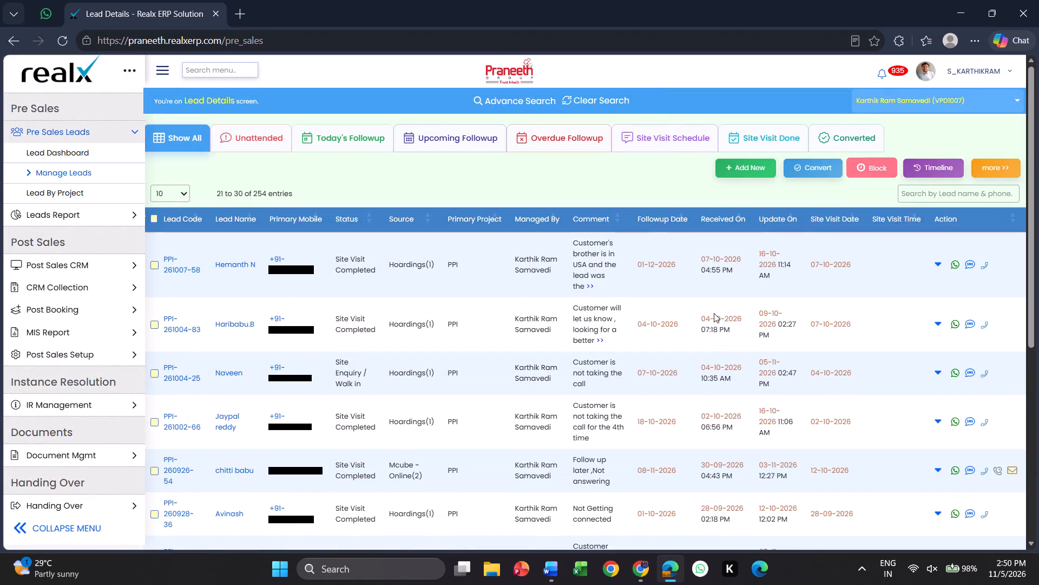
left_click_drag(1032, 203, 1038, 355)
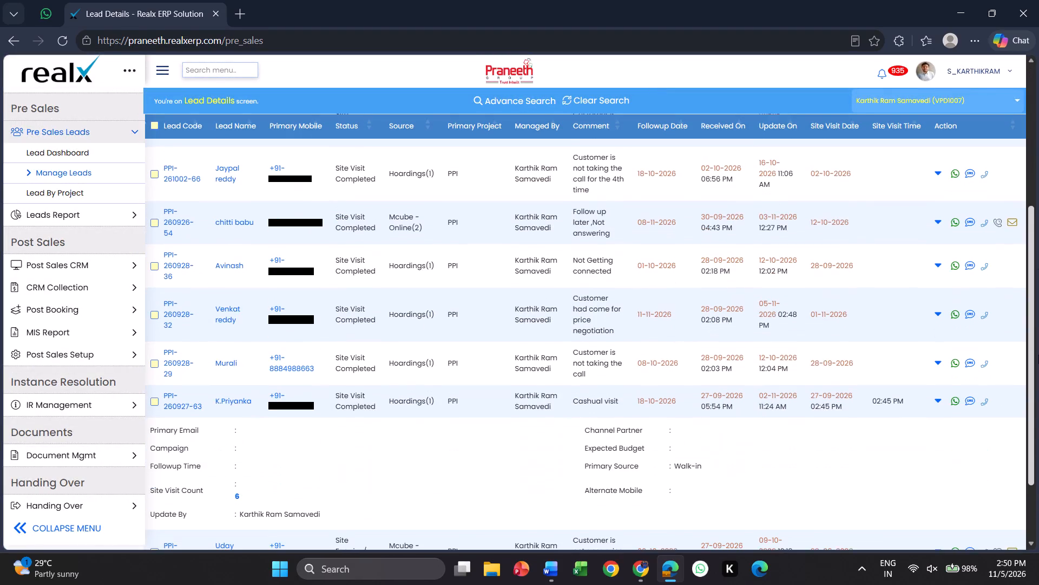
left_click_drag(1038, 355, 1038, 383)
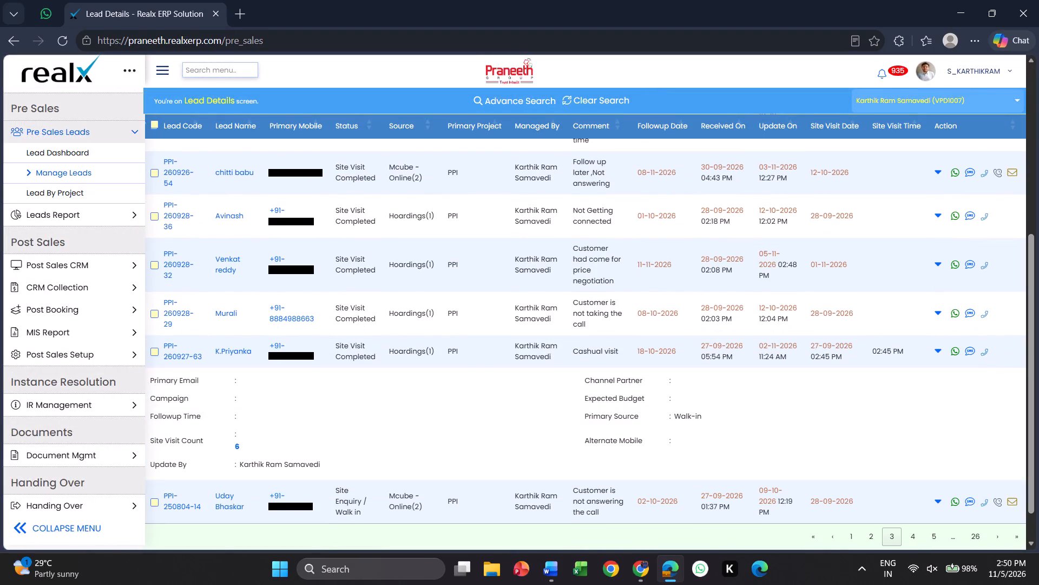
left_click(938, 351)
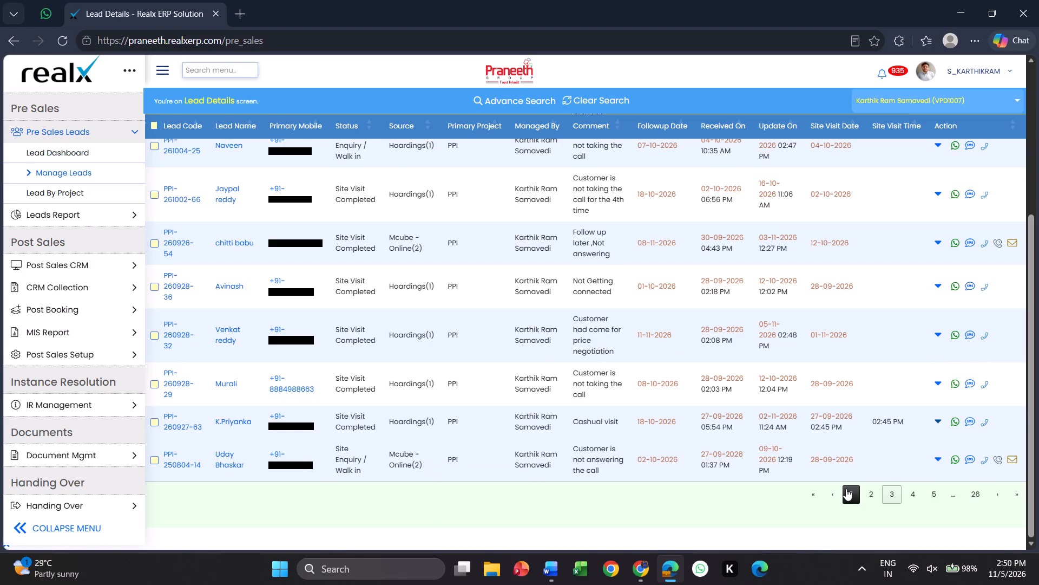
left_click(865, 492)
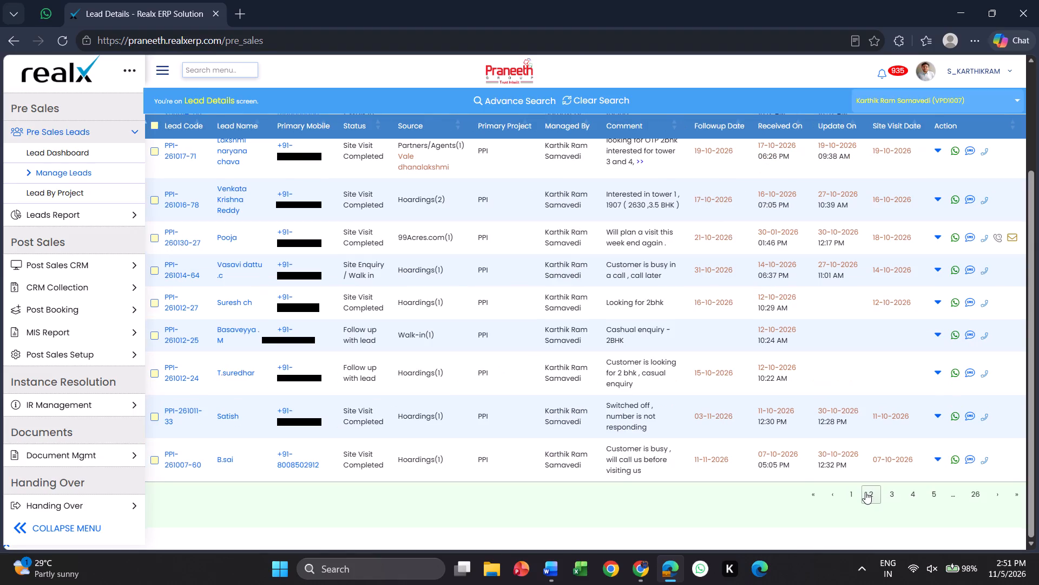
triple_click(225, 242)
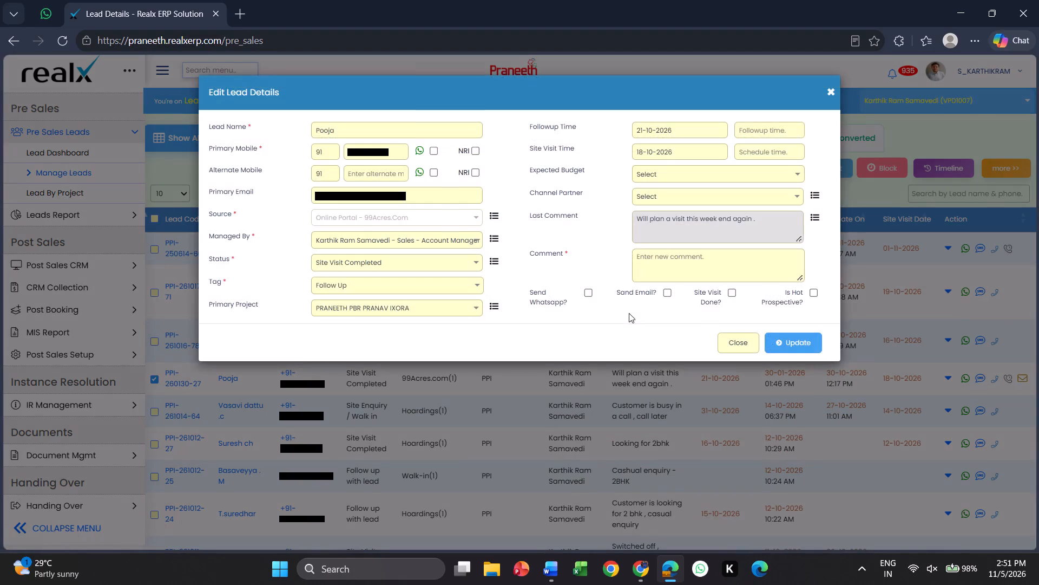
left_click(667, 263)
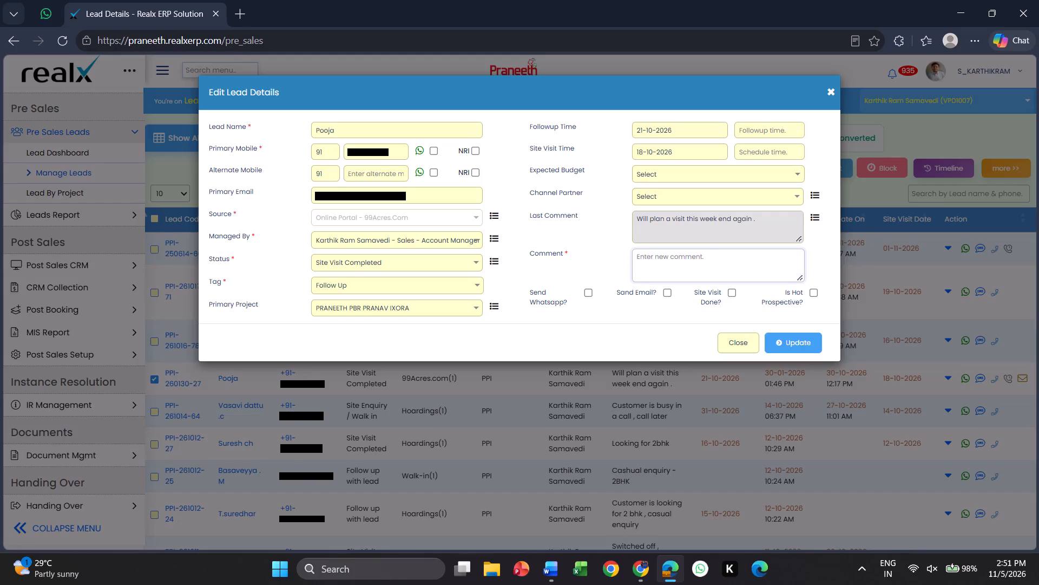
type("Customer will vist")
key("space")
key("BackSpace")
key("BackSpace")
key("BackSpace")
type("sit gor")
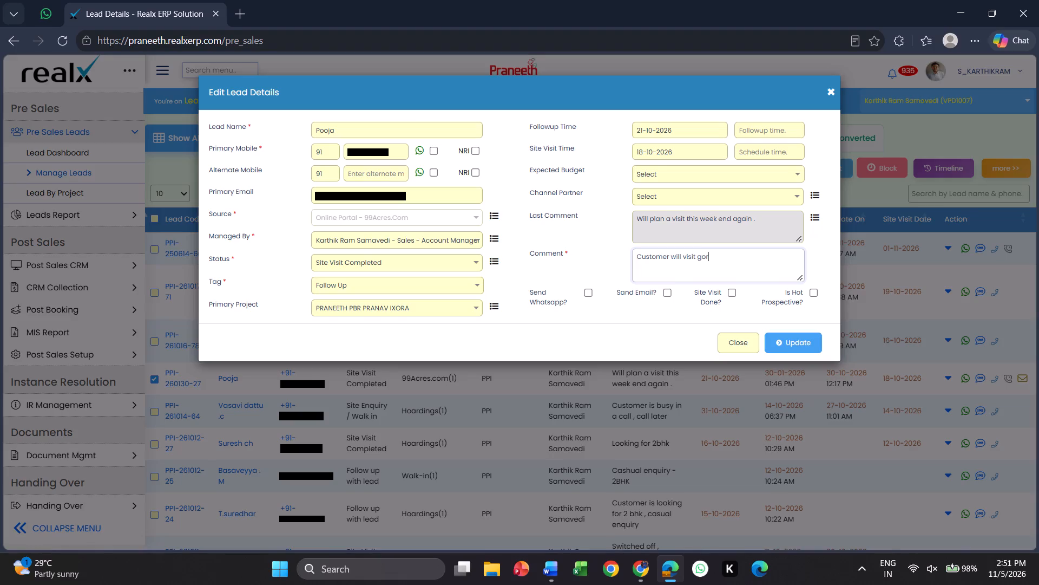
key("space")
key("BackSpace")
key("BackSpace")
key("BackSpace")
key("BackSpace")
type("for")
key("space")
key("b")
key("BackSpace")
key("p")
type("rice and booking")
key("space")
type("post")
key("space")
type("festival")
key("space")
type(".")
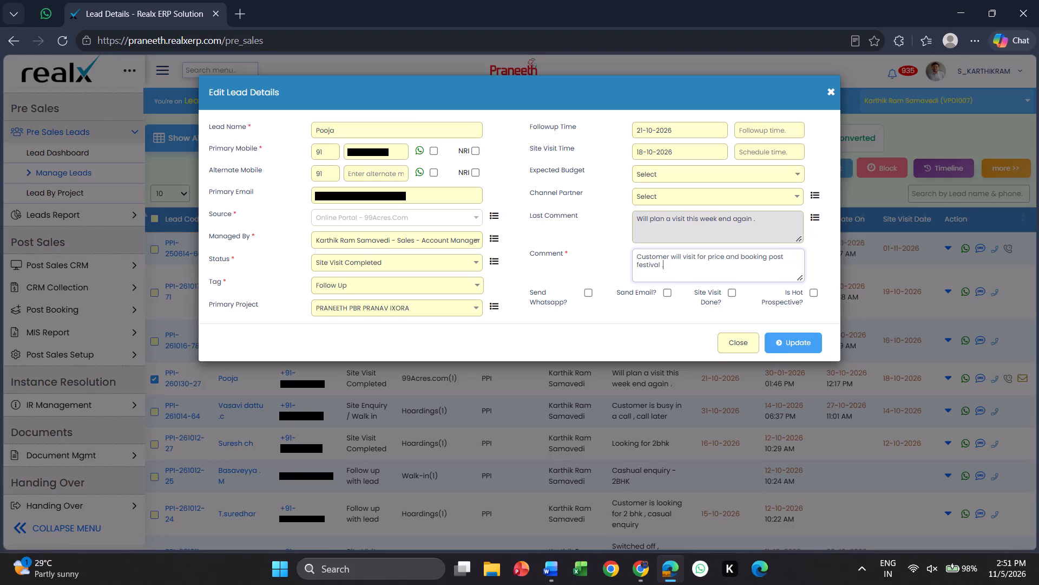
key("space")
left_click(661, 129)
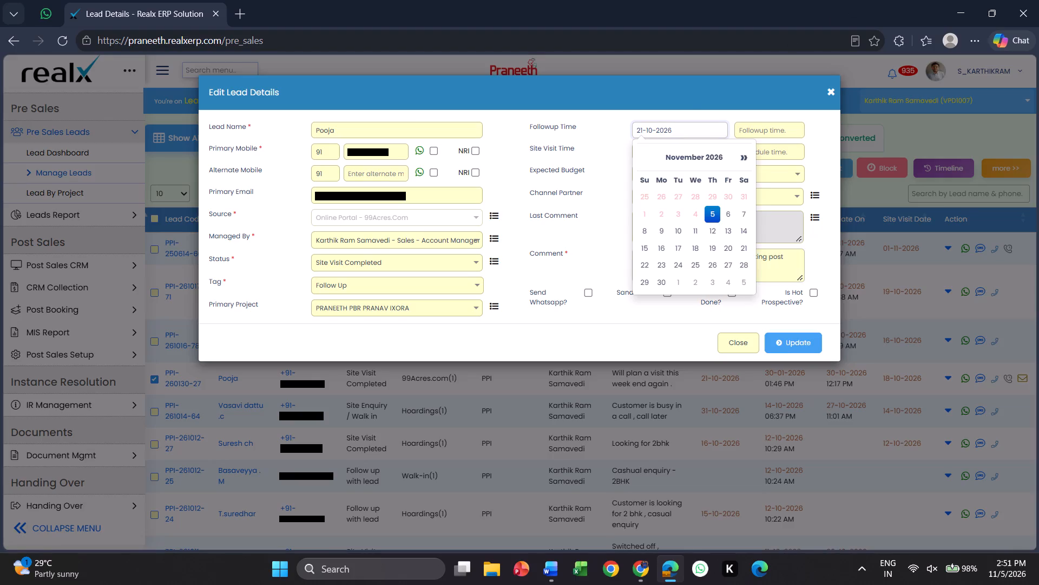
left_click(661, 129)
left_click(693, 231)
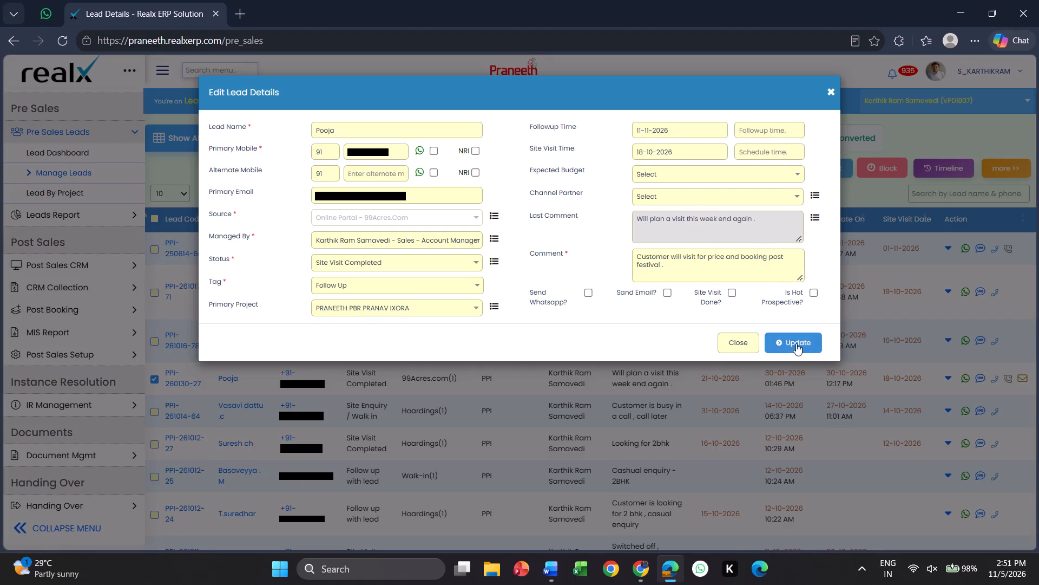
left_click(796, 343)
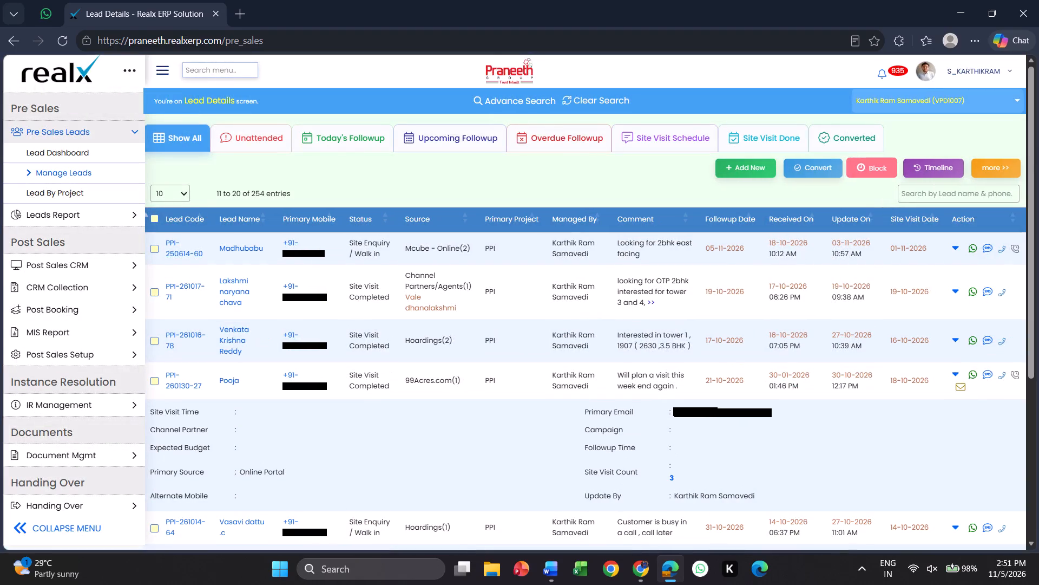
left_click(955, 373)
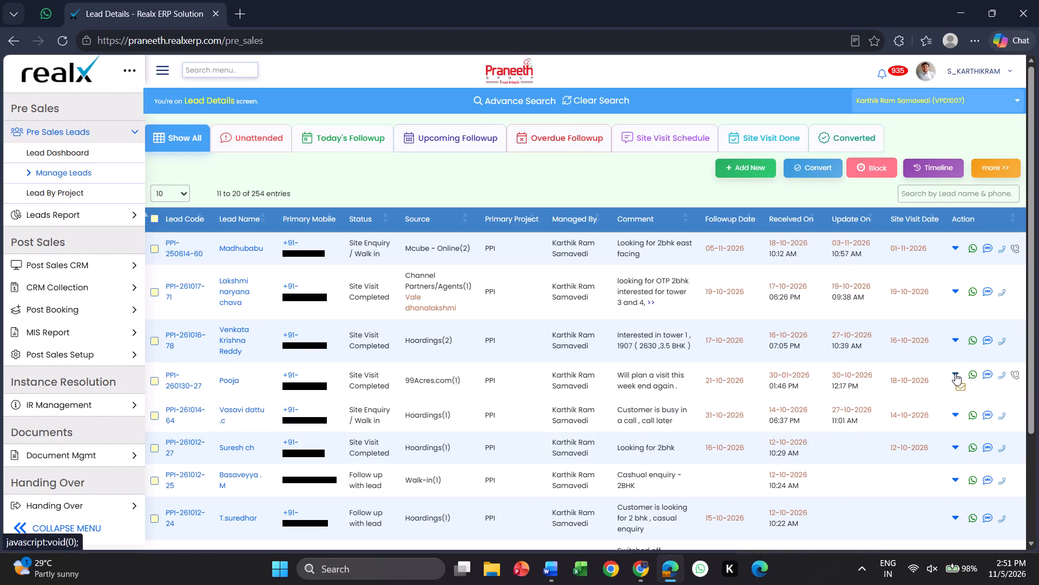
left_click_drag(1032, 371, 1038, 426)
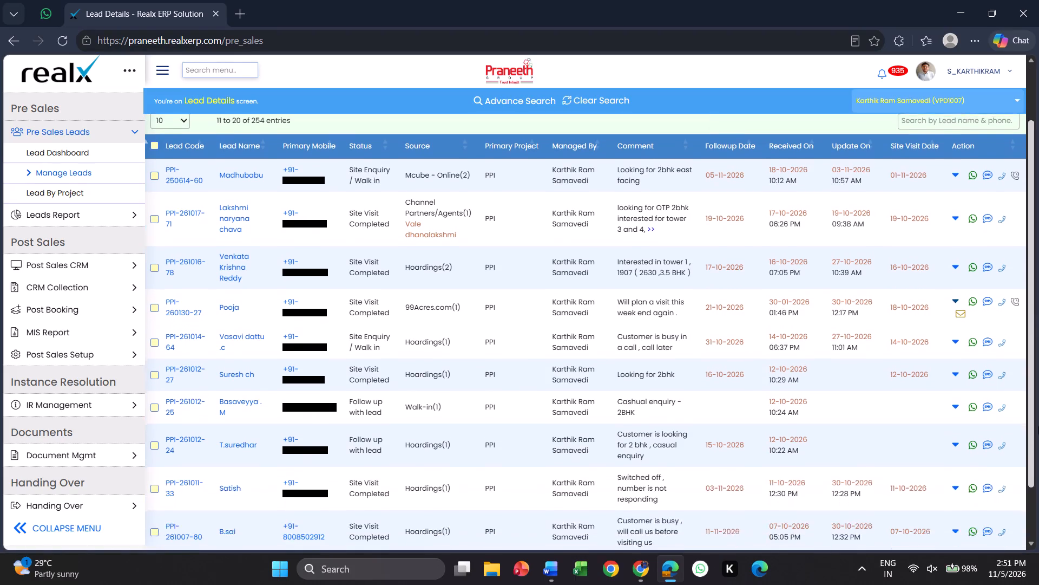
left_click_drag(1038, 426, 1038, 467)
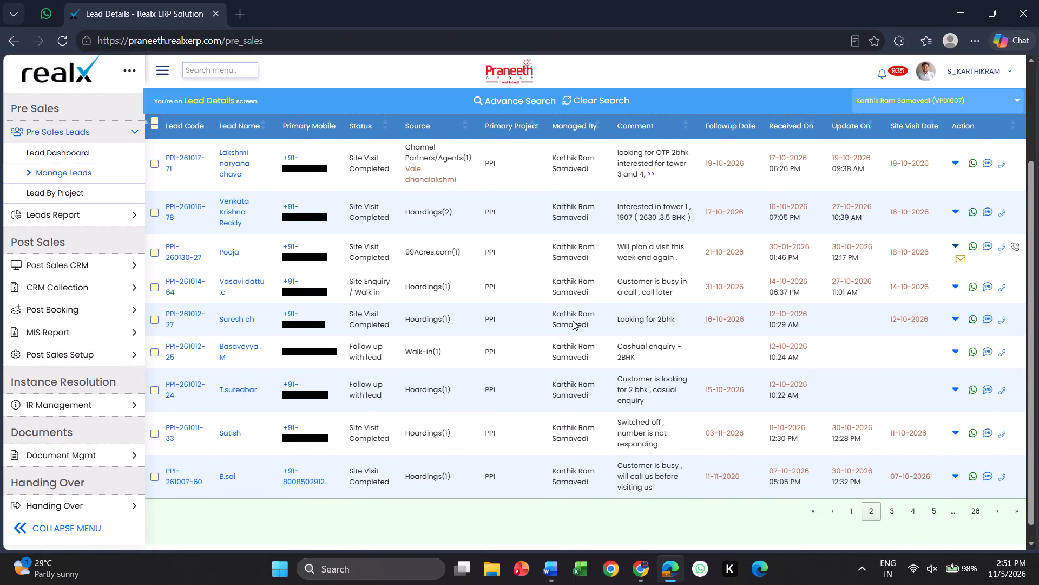
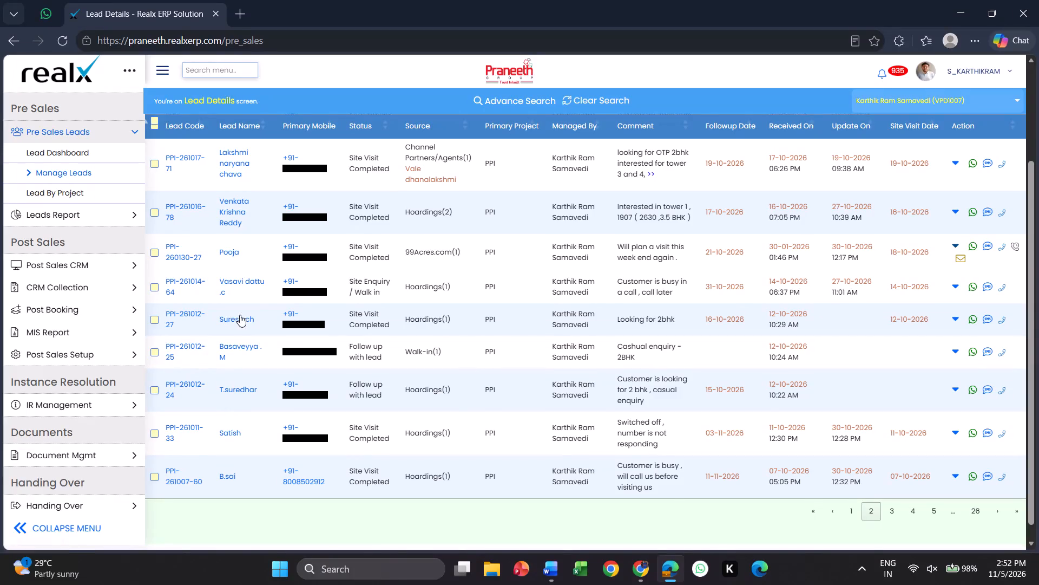
double_click(240, 315)
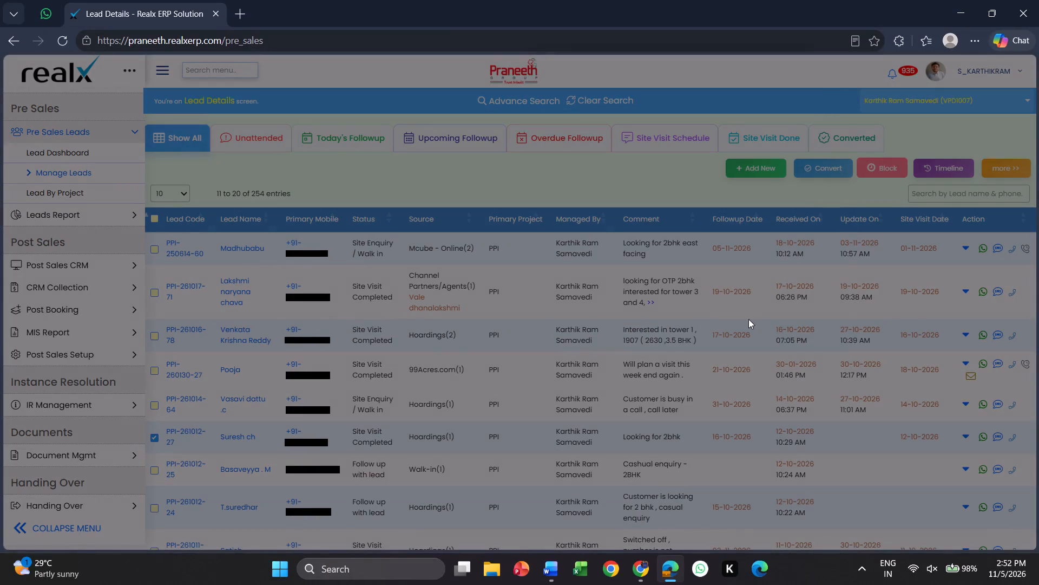
left_click(713, 287)
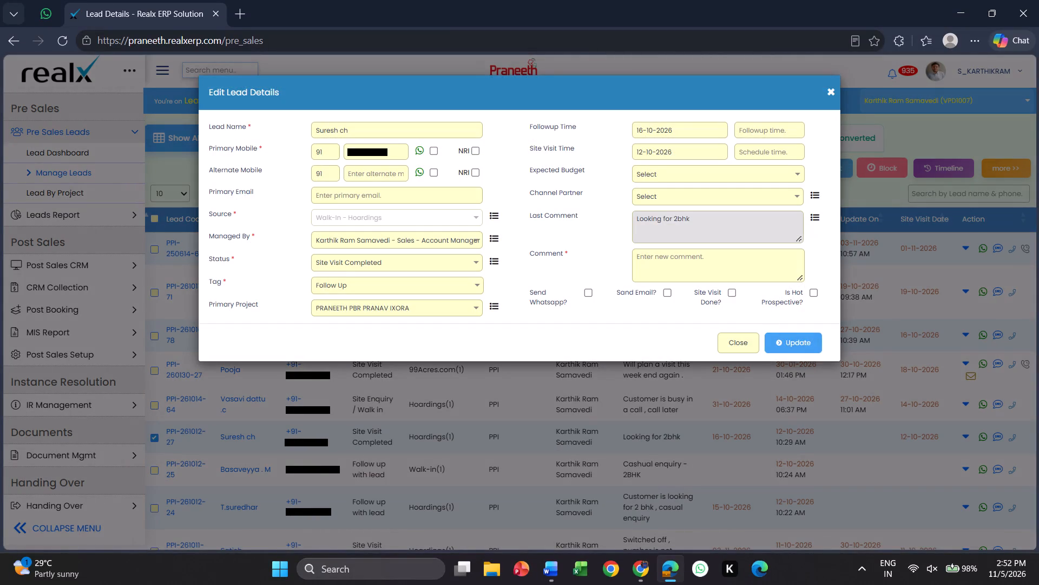
left_click(709, 264)
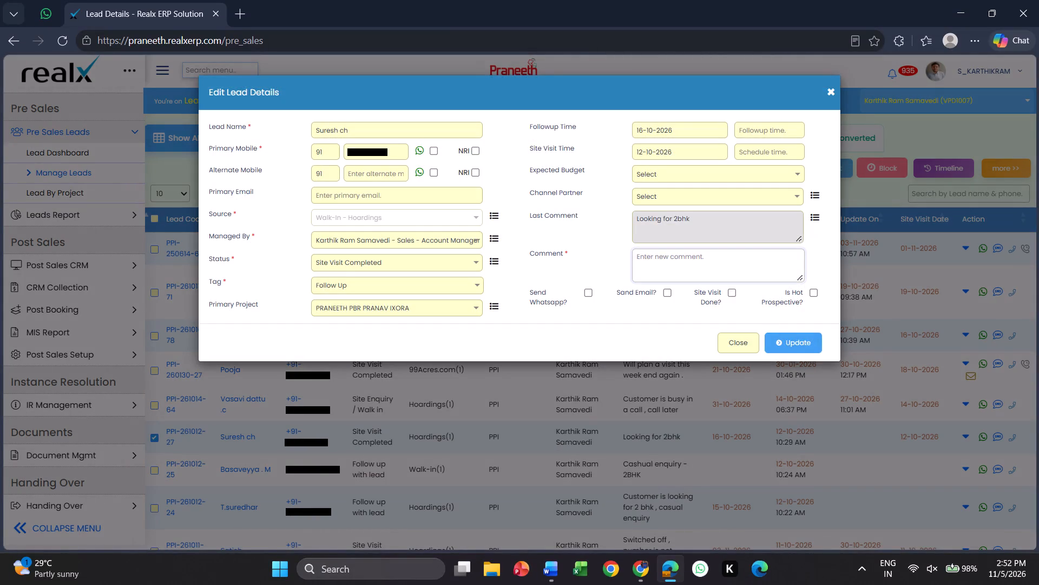
type("not")
key("space")
key("BackSpace")
key("BackSpace")
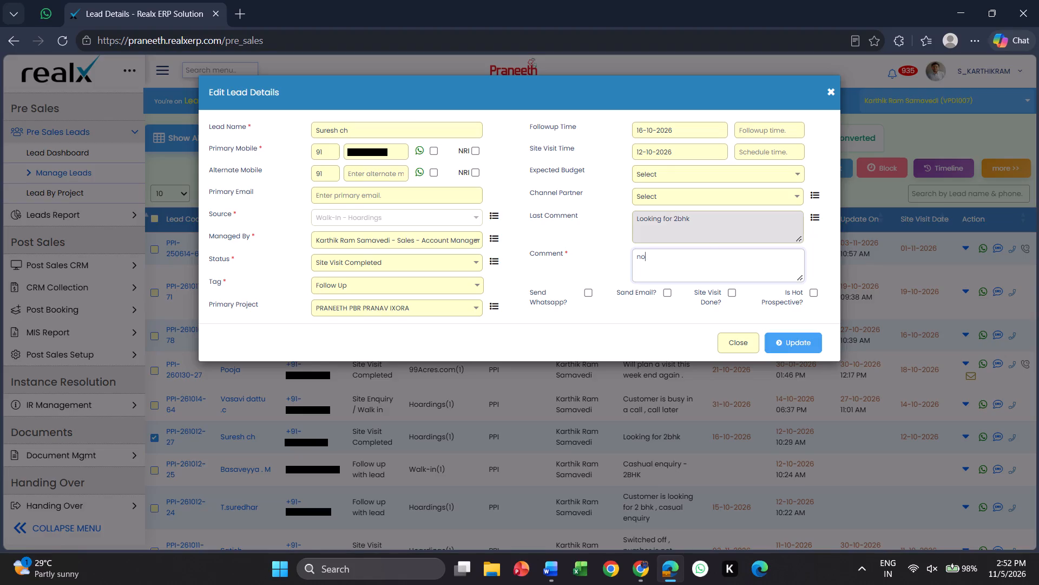
key("BackSpace")
key("BackSpace")
type("Not reachav=nle")
key("space")
key("BackSpace")
key("BackSpace")
key("BackSpace")
key("BackSpace")
key("BackSpace")
key("BackSpace")
type("ble ,")
key("space")
type("customer")
key("space")
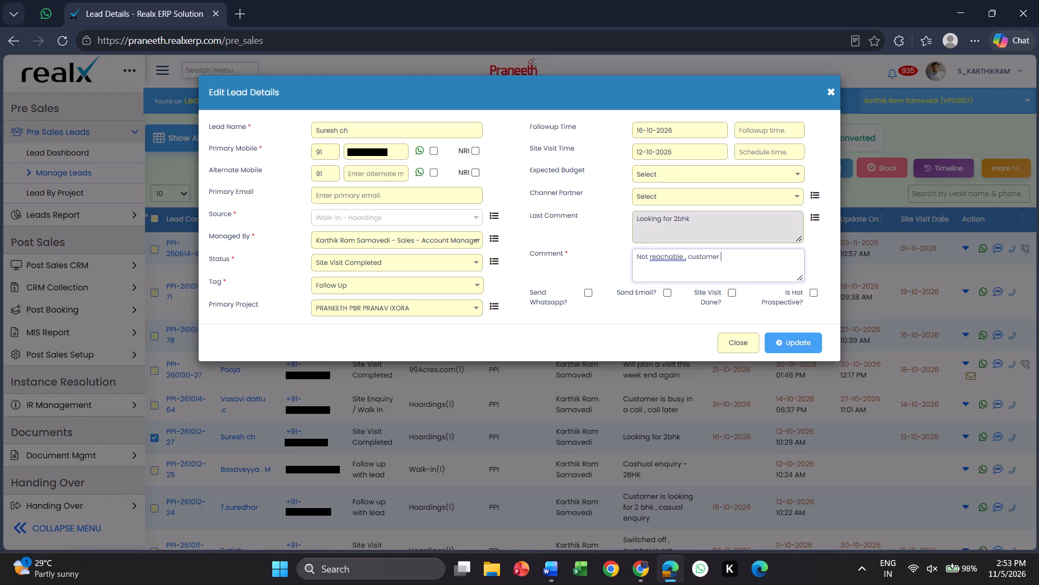
type("'s phone is")
key("space")
type("not")
key("space")
type("av=ble")
key("space")
key("BackSpace")
key("BackSpace")
key("BackSpace")
key("BackSpace")
key("BackSpace")
key("BackSpace")
type("ble to take calls now /")
key("BackSpace")
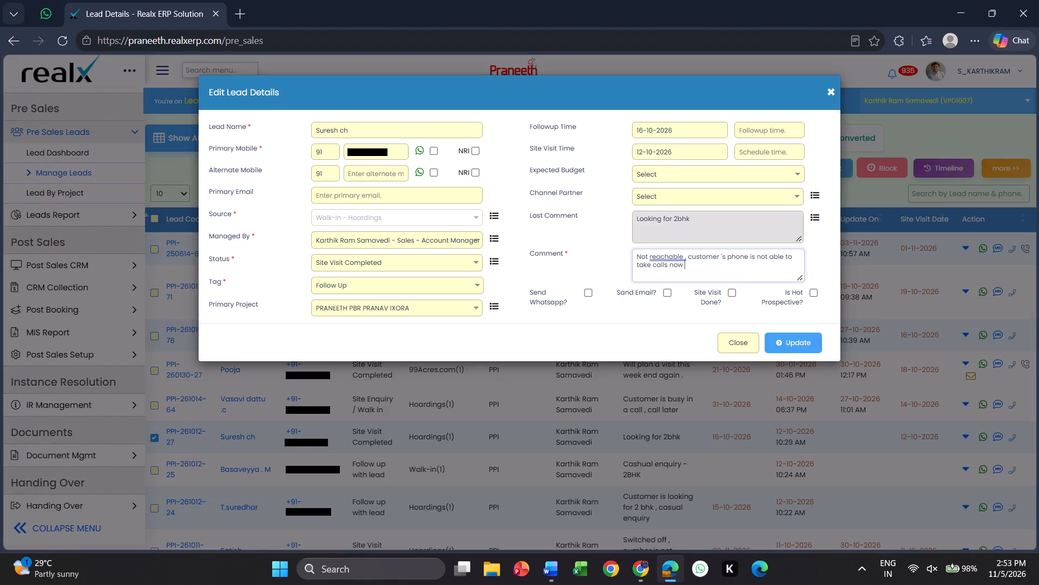
key("period")
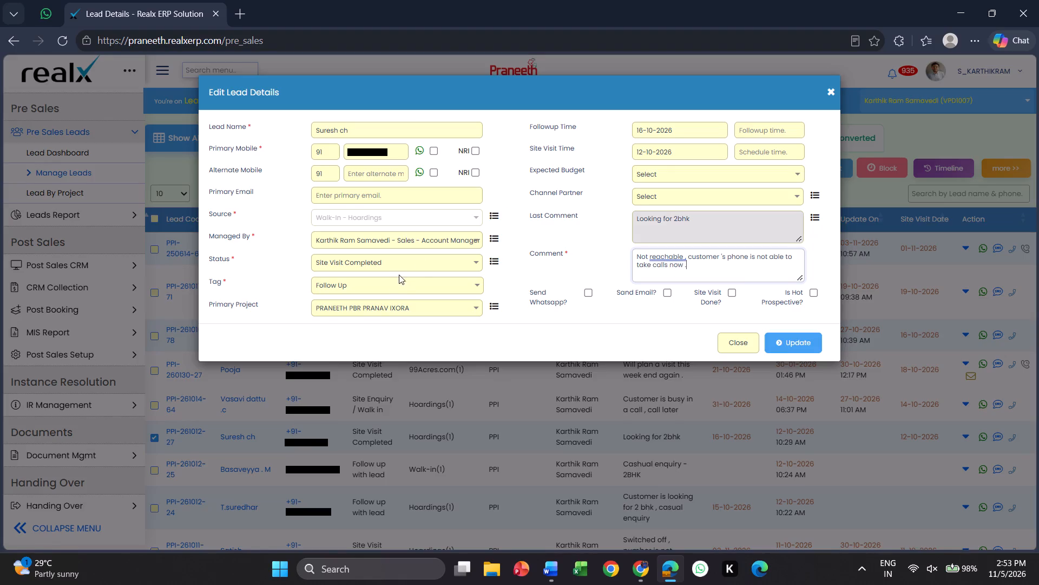
left_click(389, 281)
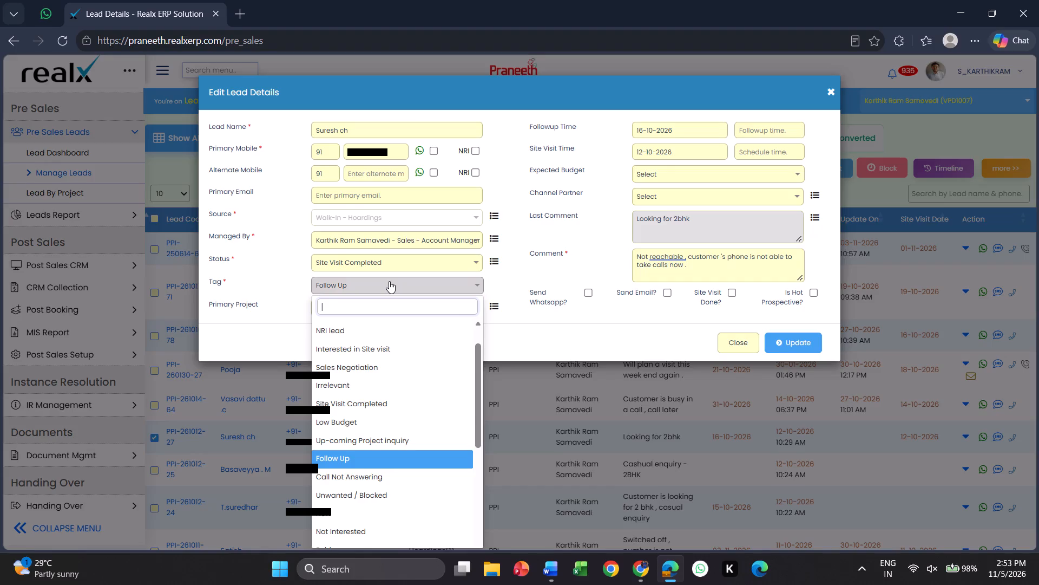
type("ni")
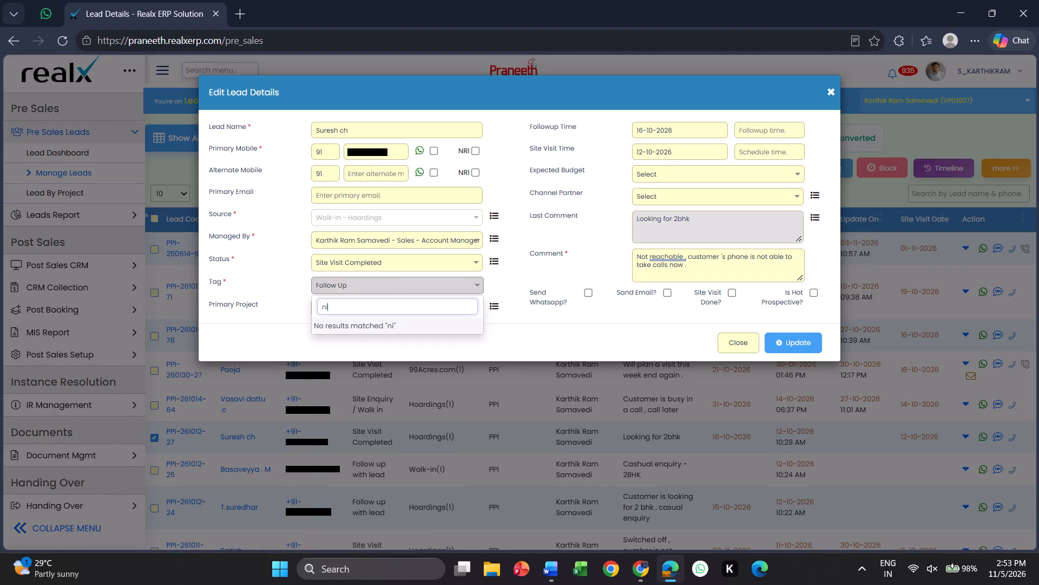
key("equal")
key("BackSpace")
key("BackSpace")
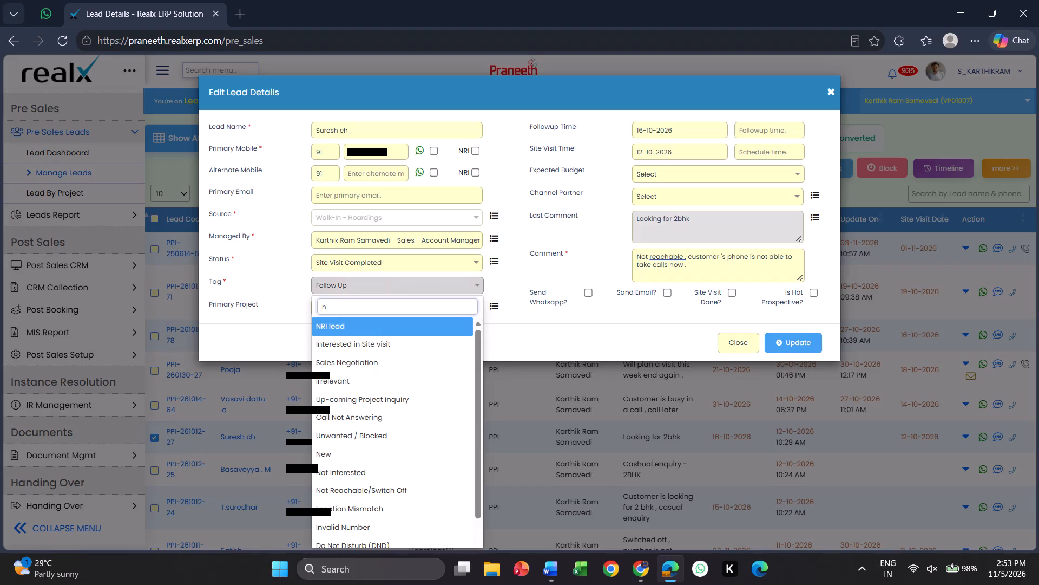
type("ot")
key("space")
key("Down")
key("Down")
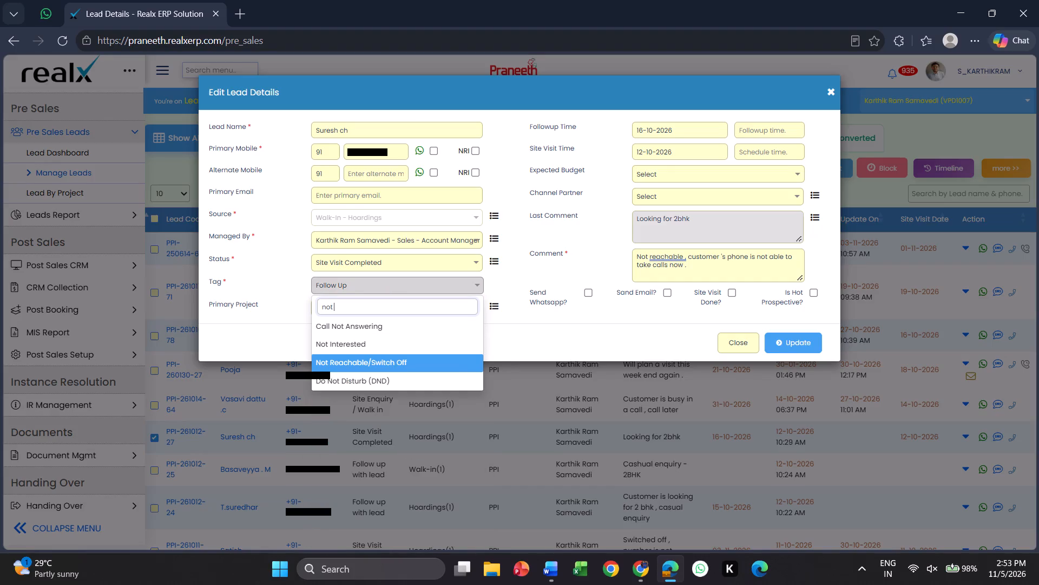
key("Return")
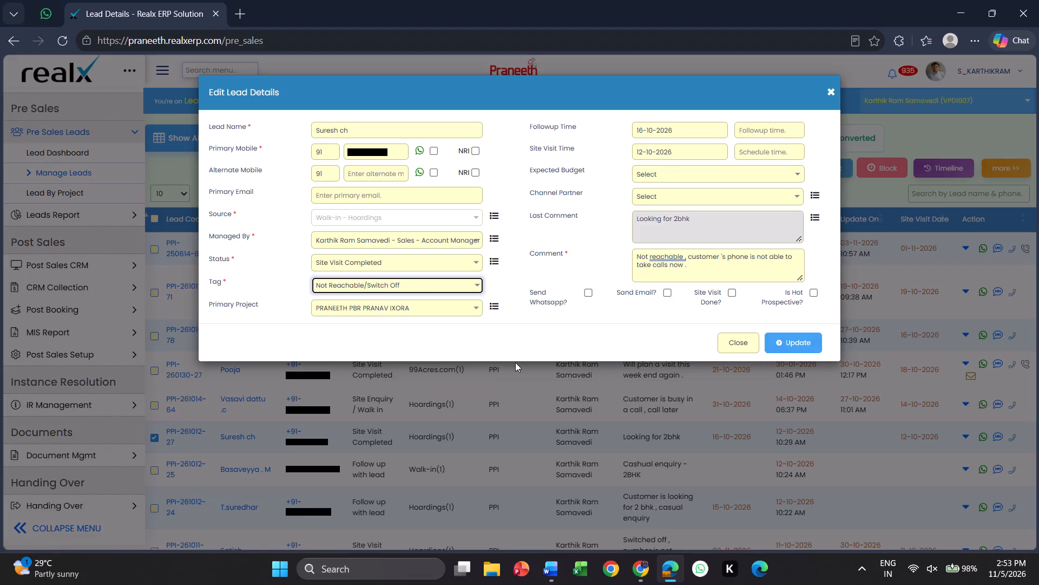
left_click(685, 128)
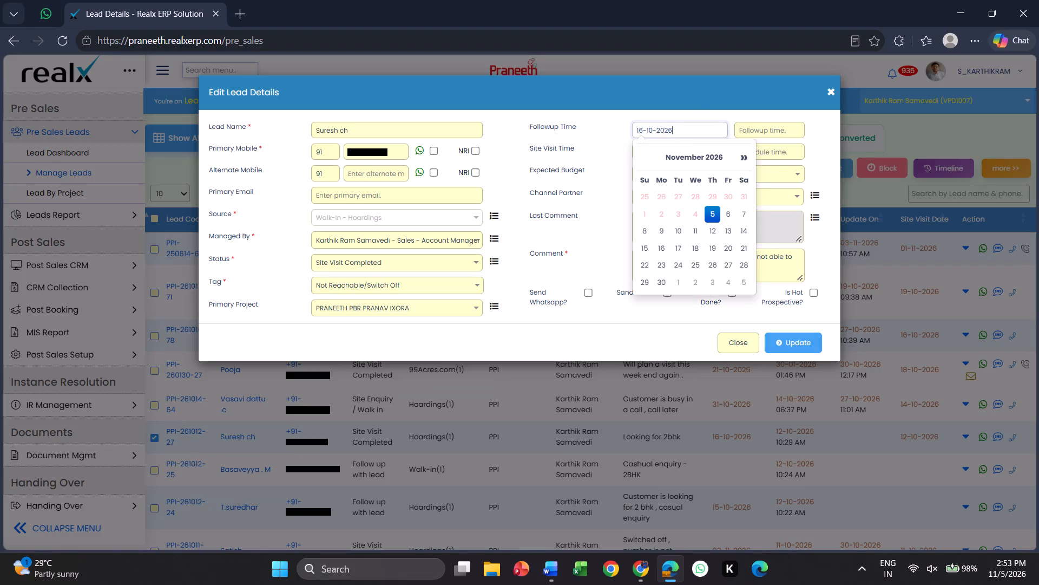
left_click(694, 230)
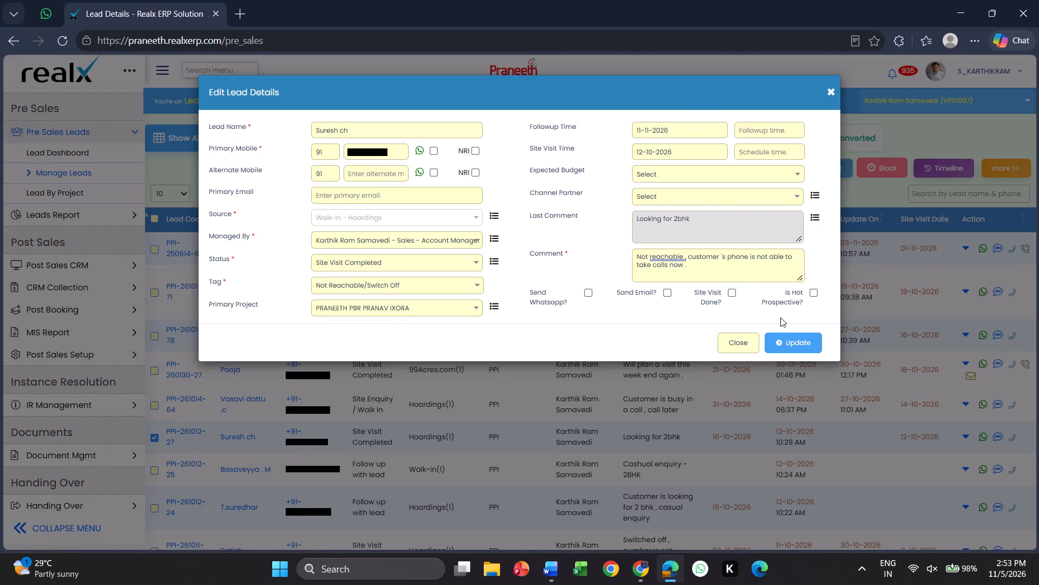
left_click(822, 351)
left_click(811, 344)
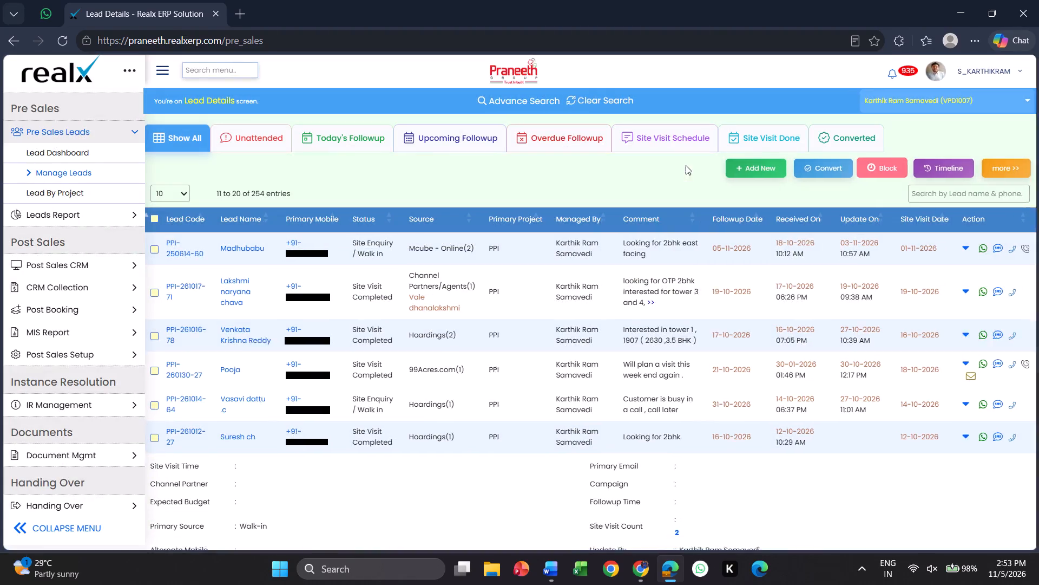
left_click_drag(1035, 251, 1038, 379)
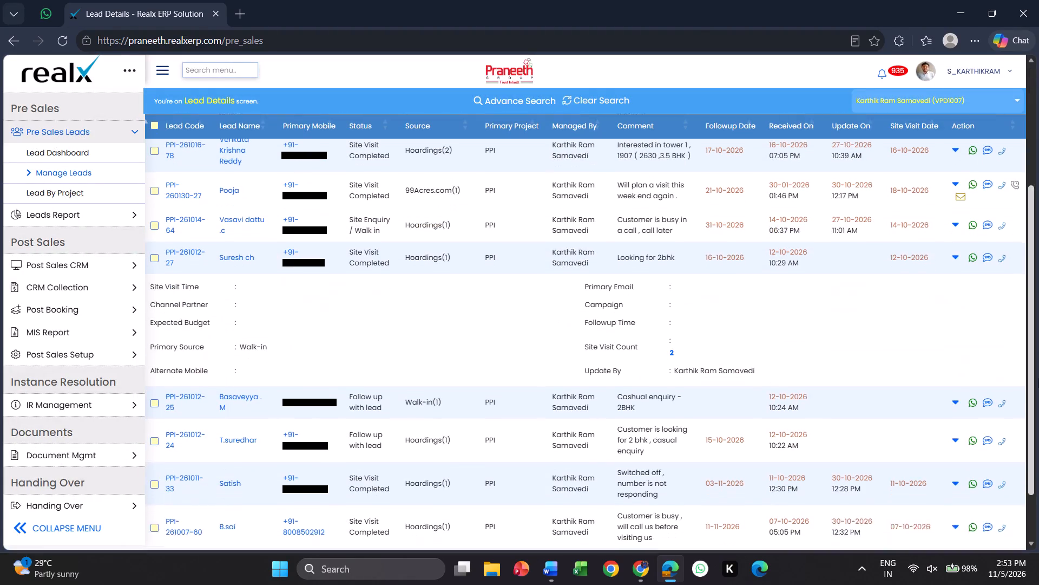
left_click_drag(1038, 379, 1038, 379)
left_click(953, 251)
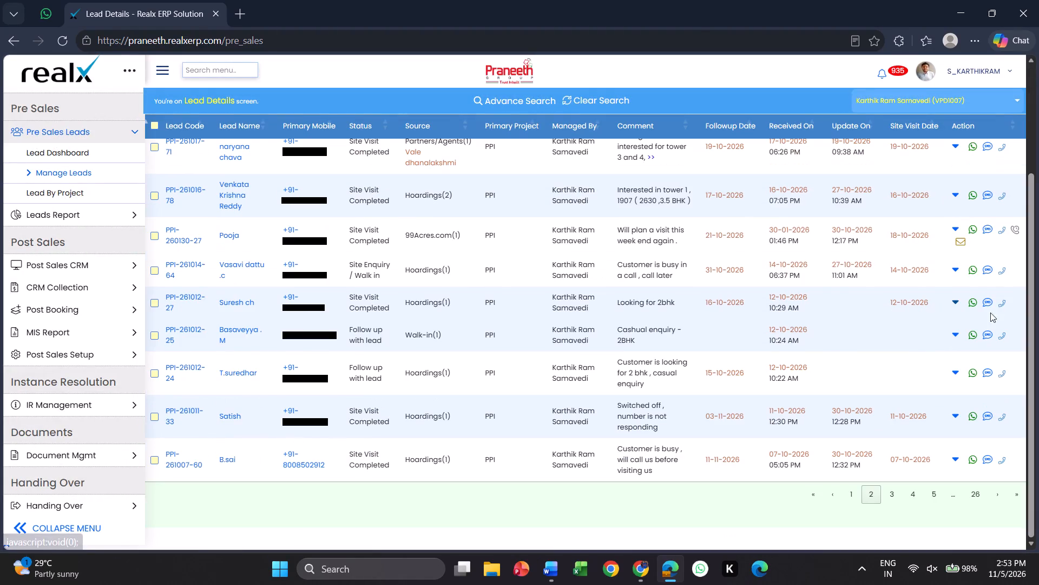
Reload the Lead Details page and look through the leads on page 1 of the table.
key("ctrl+r")
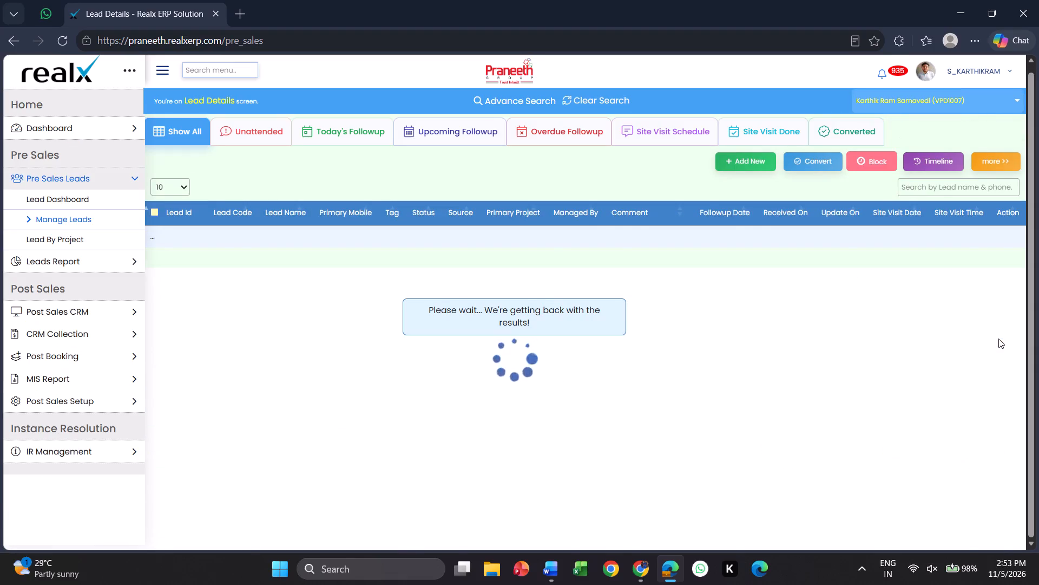
key("Down")
key("Down")
key("Down")
key("Down")
key("Down")
key("Down")
key("Down")
key("Down")
key("Down")
key("Down")
key("Down")
key("Down")
key("Down")
key("Down")
key("Down")
key("Down")
key("Down")
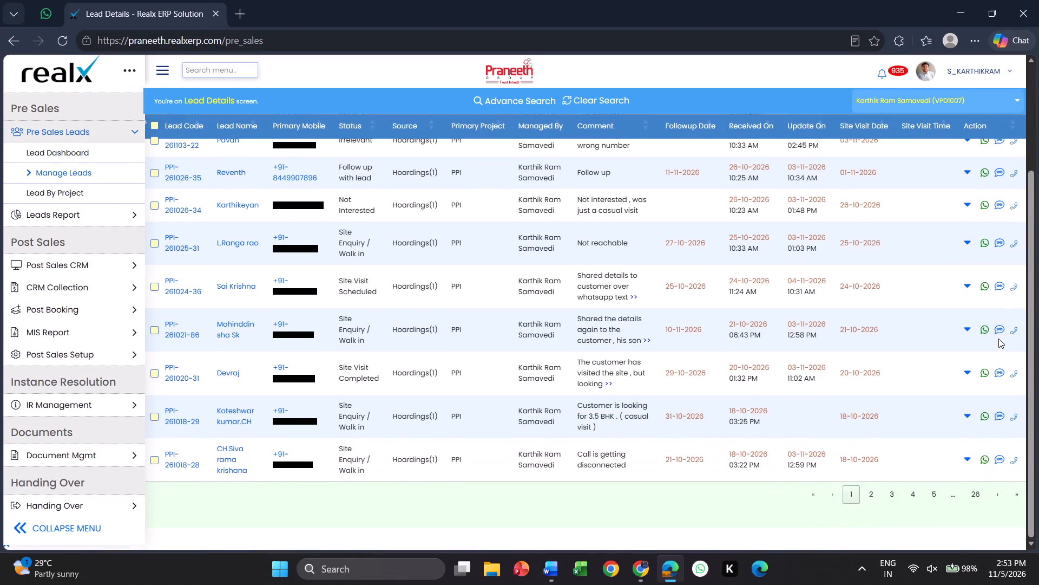
key("Up")
key("Up")
key("Up")
key("Up")
key("Up")
key("Up")
key("Up")
key("Up")
key("Up")
key("Up")
key("Up")
key("Up")
key("Up")
key("Up")
key("Up")
key("Up")
key("Up")
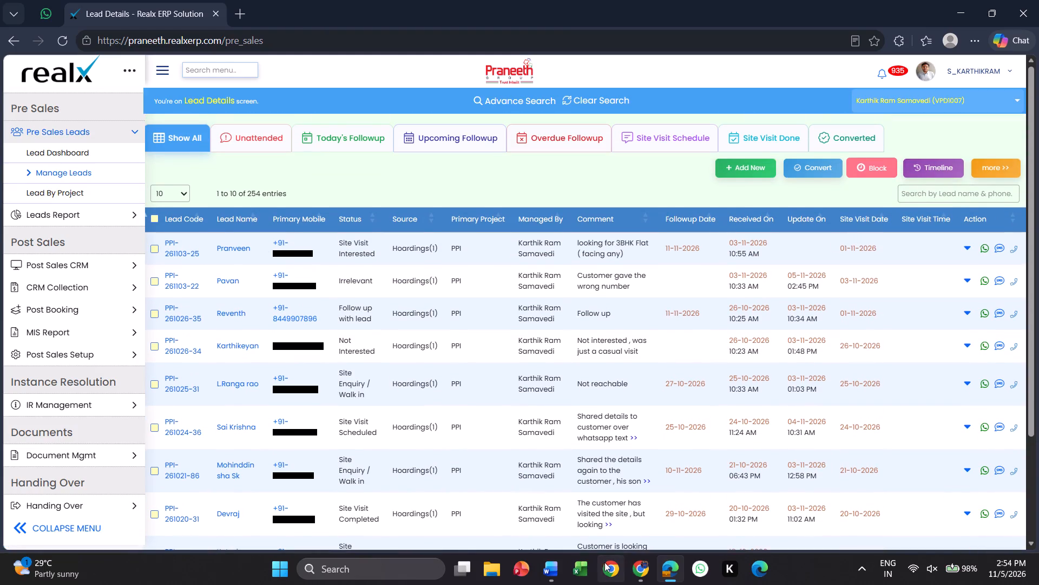
Switch to the Word document with the table of hospitals, schools and universities near IXORA.
left_click(647, 569)
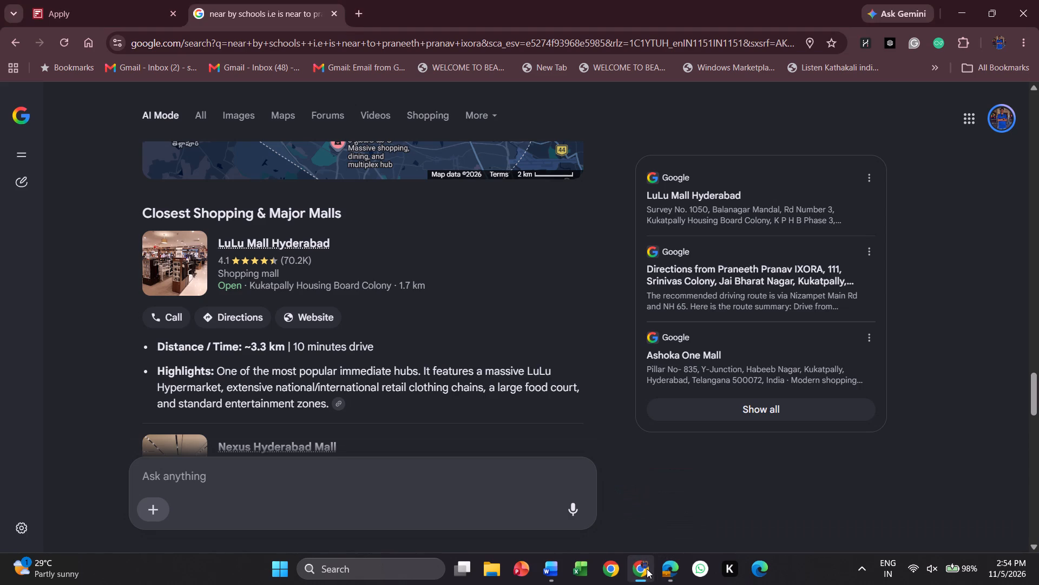
left_click(558, 580)
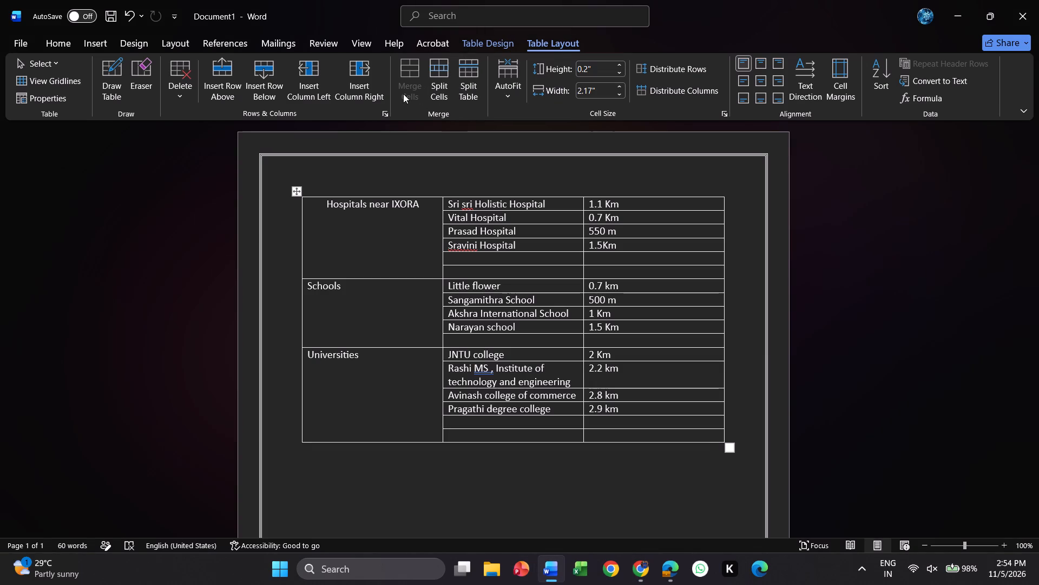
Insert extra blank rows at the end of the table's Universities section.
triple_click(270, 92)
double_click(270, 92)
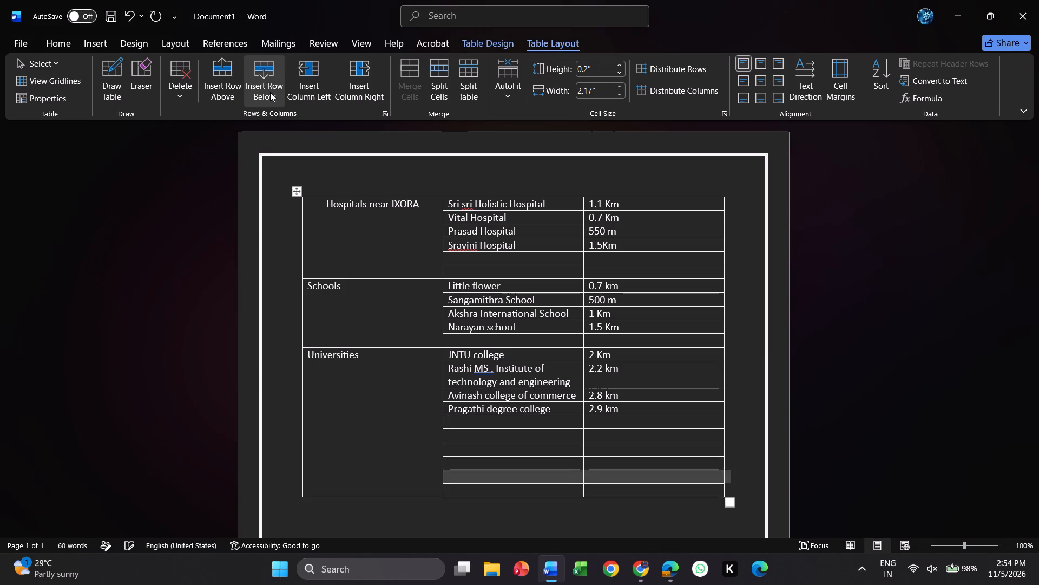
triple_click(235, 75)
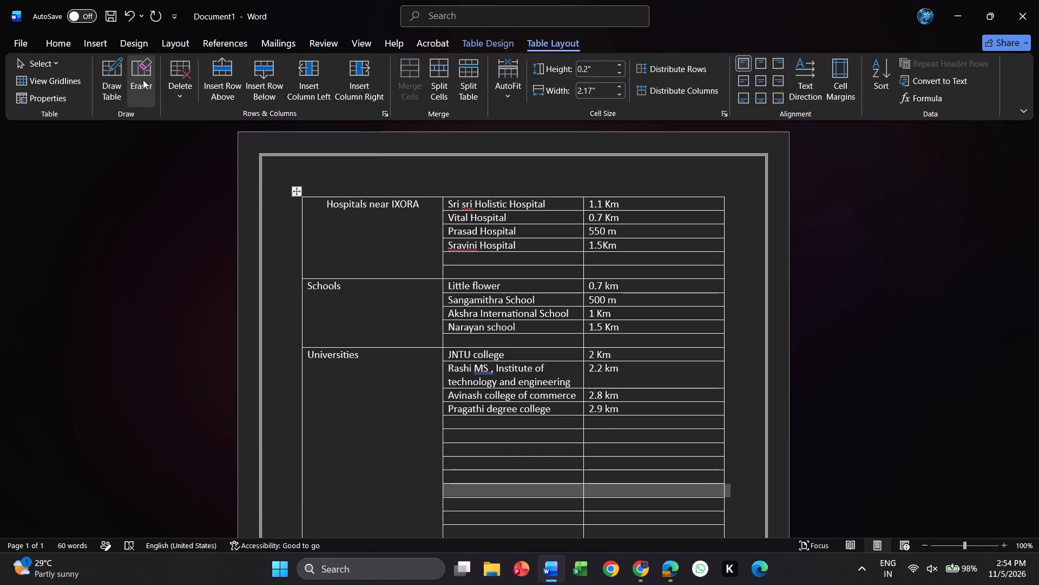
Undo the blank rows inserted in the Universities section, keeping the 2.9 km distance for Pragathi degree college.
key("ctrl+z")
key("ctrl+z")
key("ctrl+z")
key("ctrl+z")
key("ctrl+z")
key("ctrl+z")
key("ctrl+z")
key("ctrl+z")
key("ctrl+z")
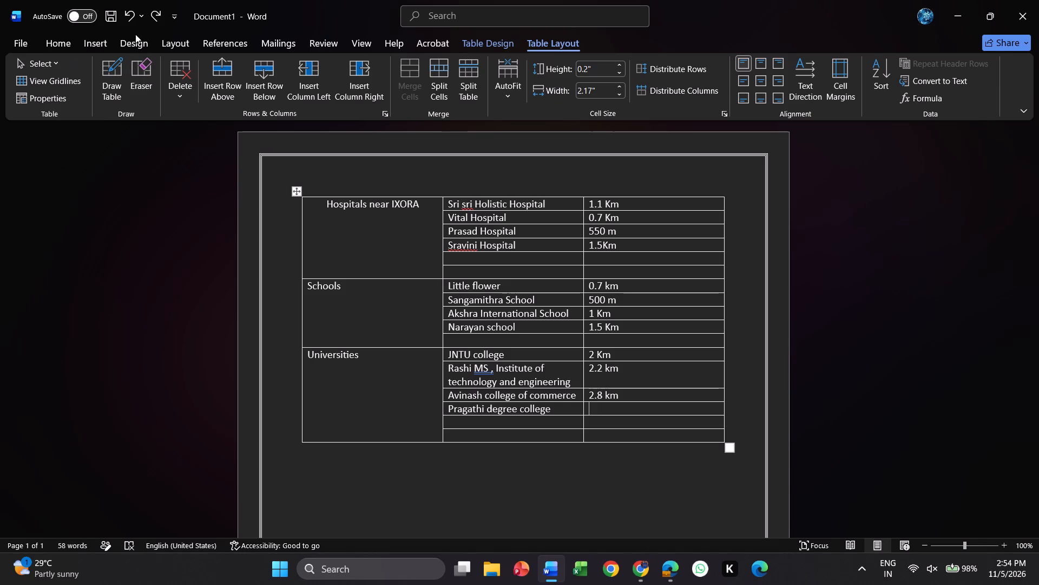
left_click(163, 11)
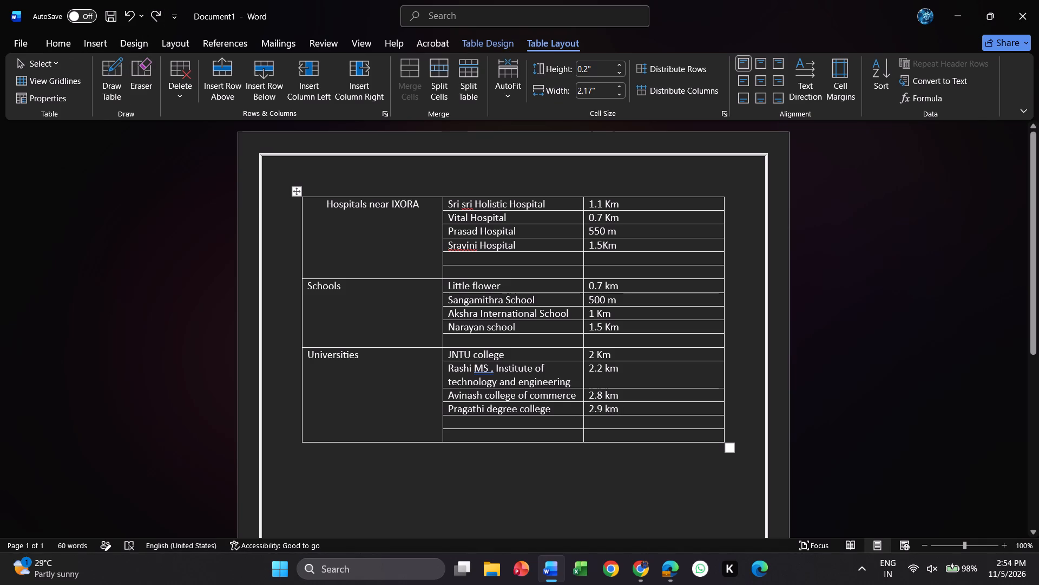
Select the two empty name cells below Pragathi degree college in the table's Universities section.
left_click(455, 422)
left_click_drag(455, 422, 455, 438)
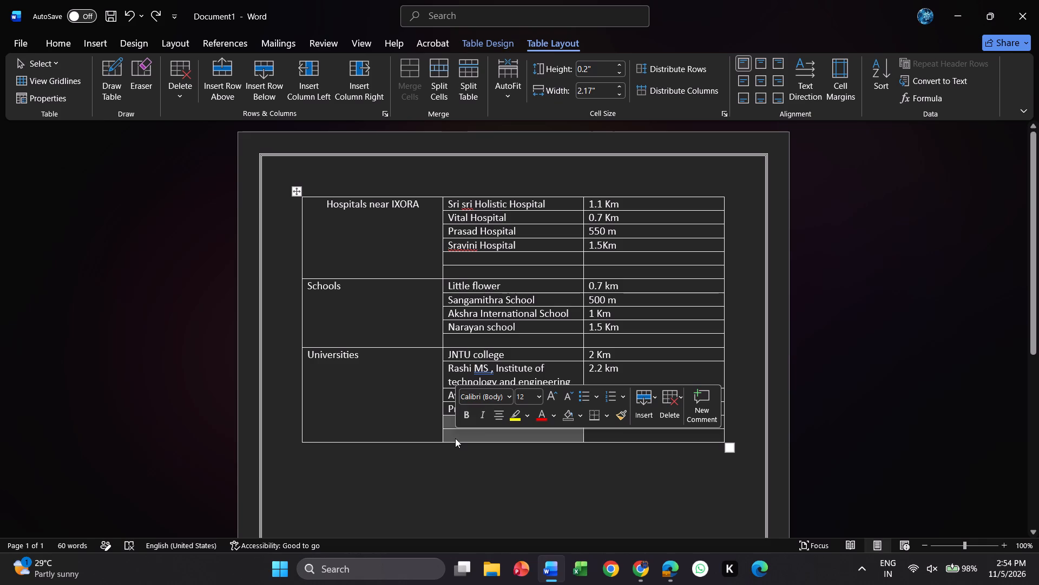